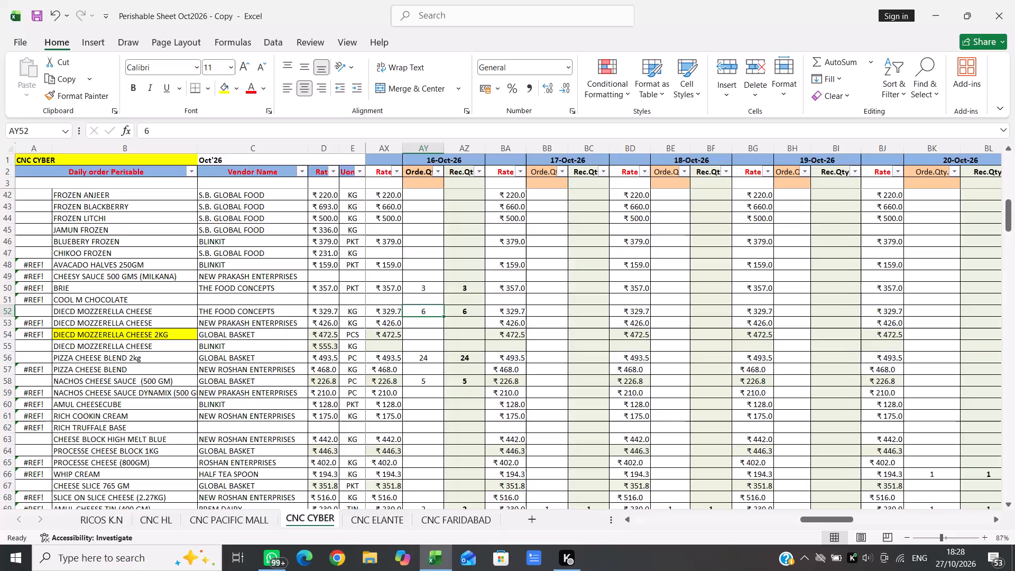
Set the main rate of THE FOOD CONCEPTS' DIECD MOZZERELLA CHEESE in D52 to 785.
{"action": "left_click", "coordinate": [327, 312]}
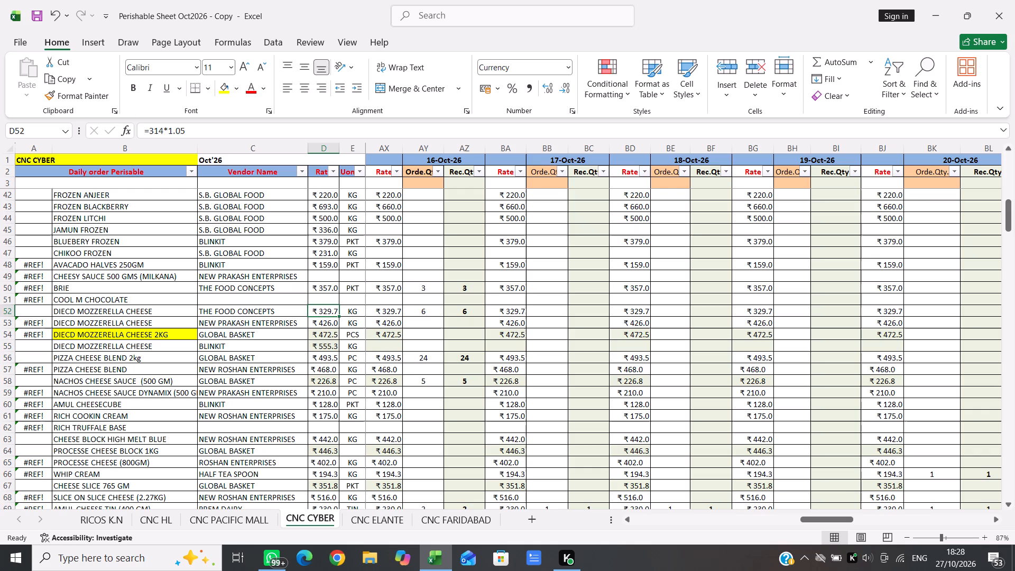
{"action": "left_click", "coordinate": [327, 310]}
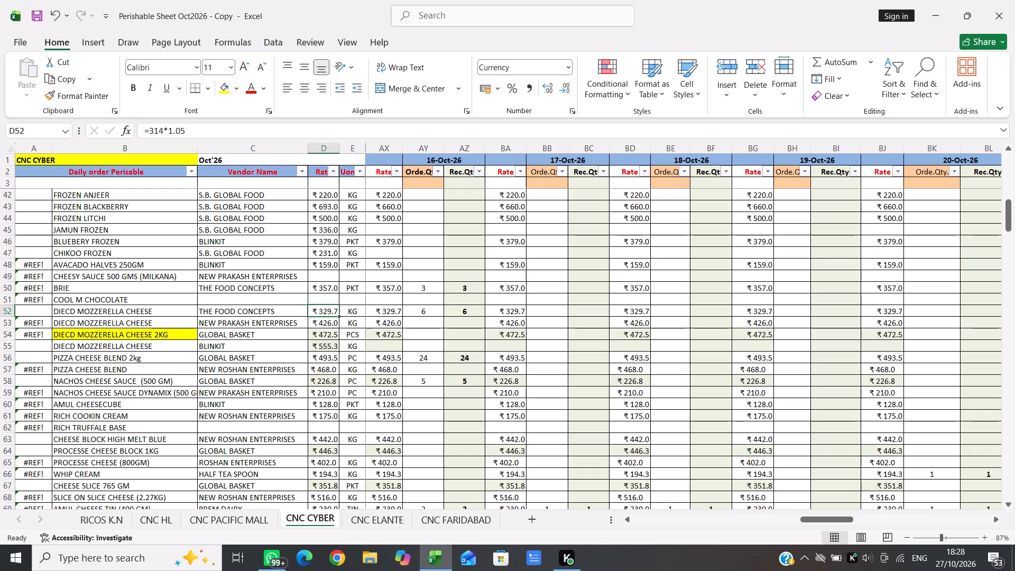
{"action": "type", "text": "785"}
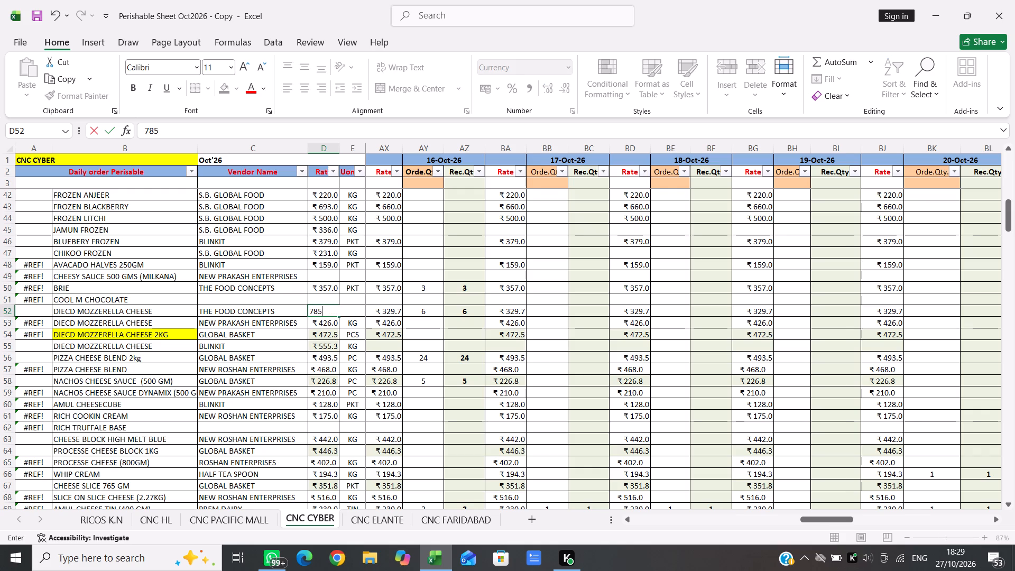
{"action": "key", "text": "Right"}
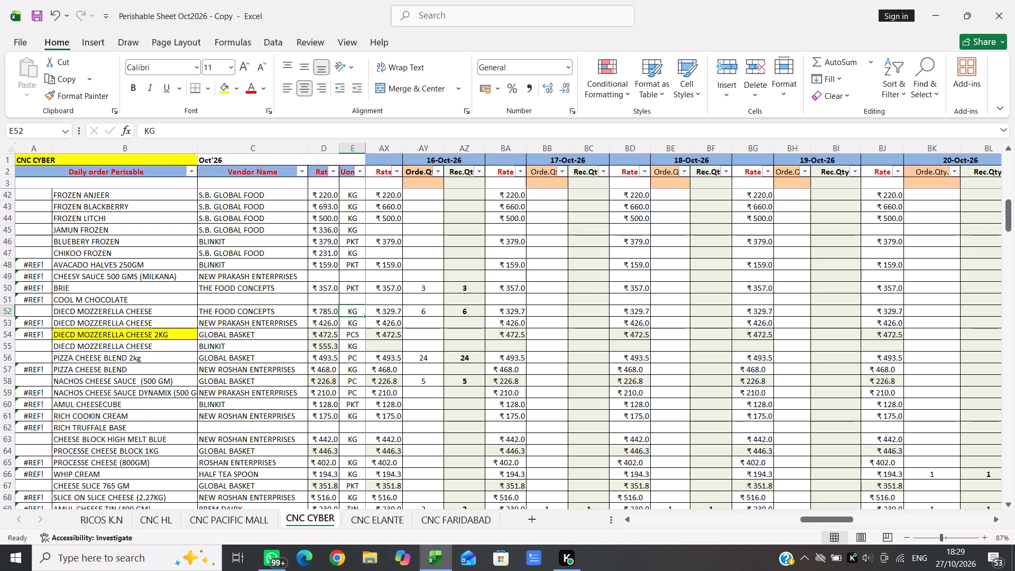
Replace the rate in D52 for THE FOOD CONCEPTS' DIECD MOZZERELLA CHEESE with the formula =785*1.05.
{"action": "key", "text": "Left"}
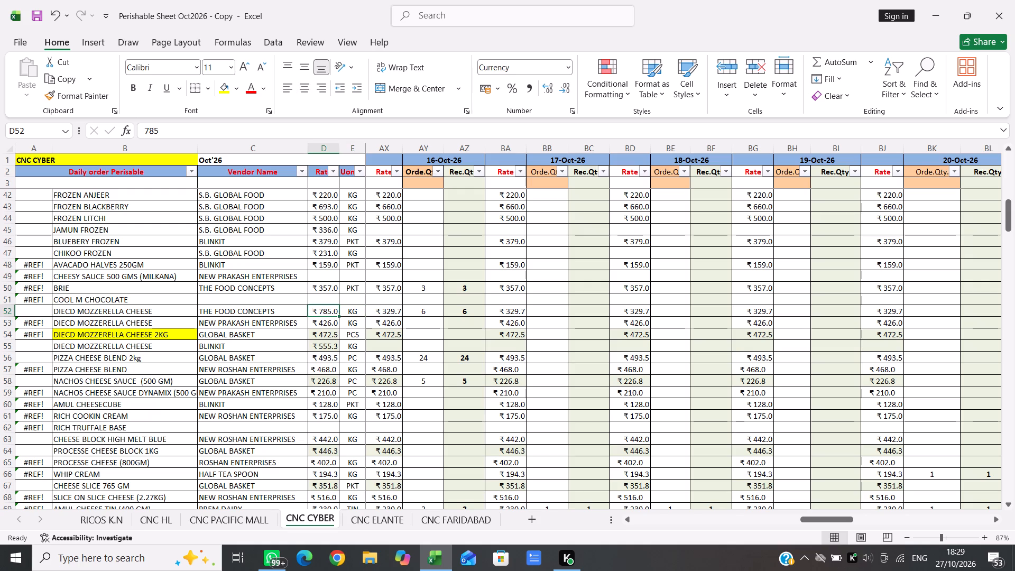
{"action": "key", "text": "BackSpace"}
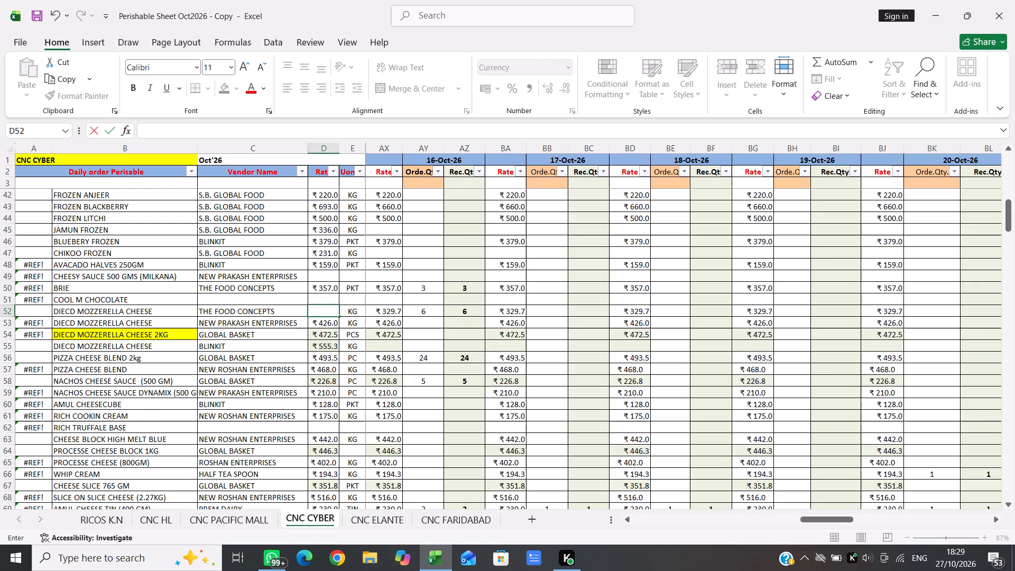
{"action": "key", "text": "equal"}
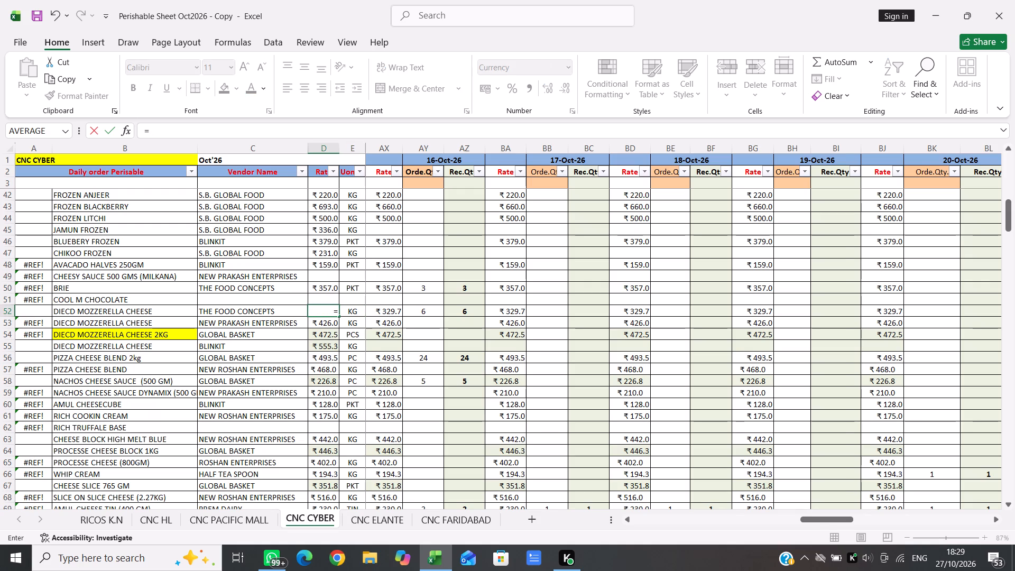
{"action": "type", "text": "785*1.05"}
{"action": "key", "text": "Return"}
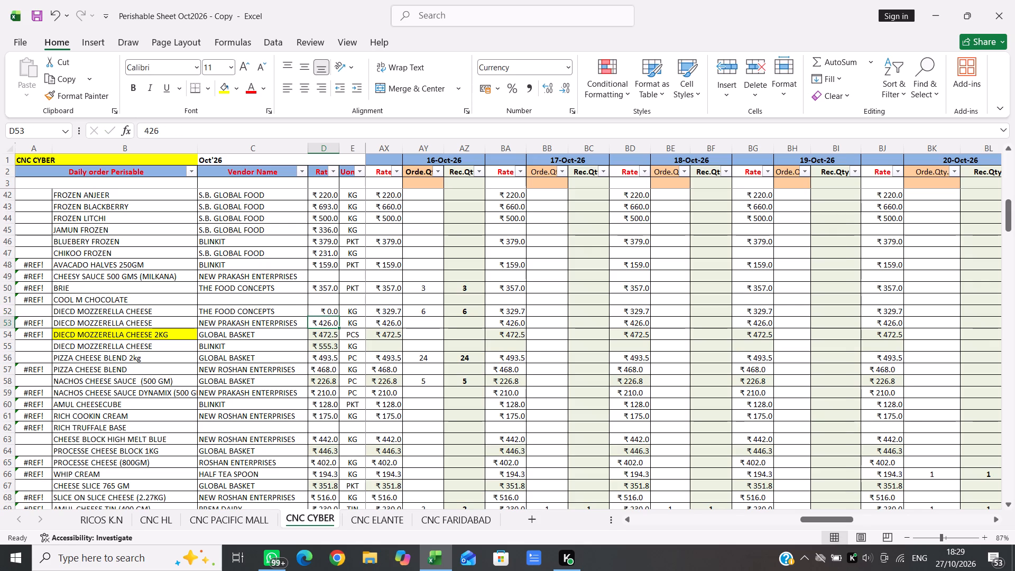
Copy the D52 rate formula into the same row's 15-Oct-26 Rate cell, AX52.
{"action": "left_click", "coordinate": [334, 307]}
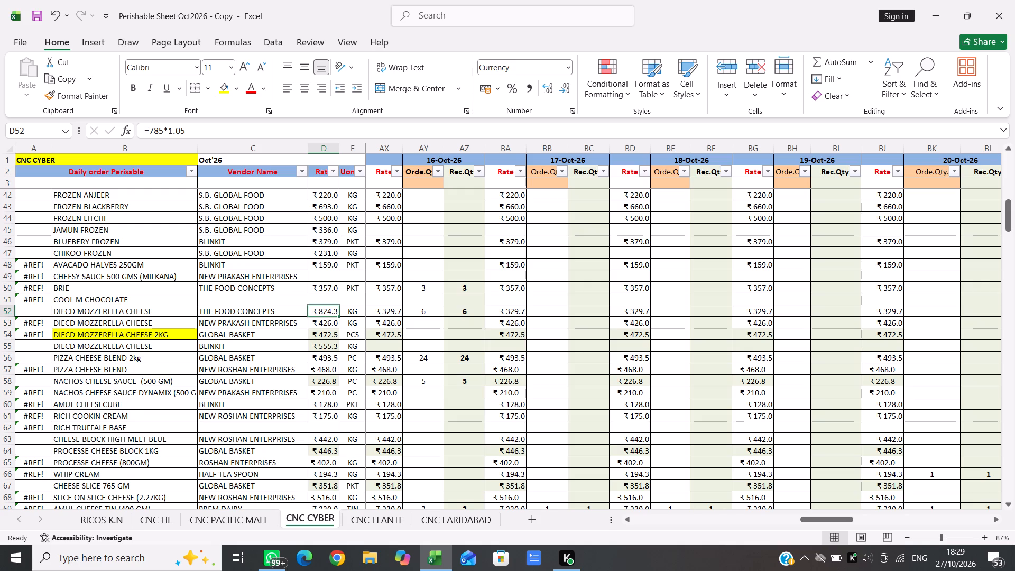
{"action": "key", "text": "ctrl+c"}
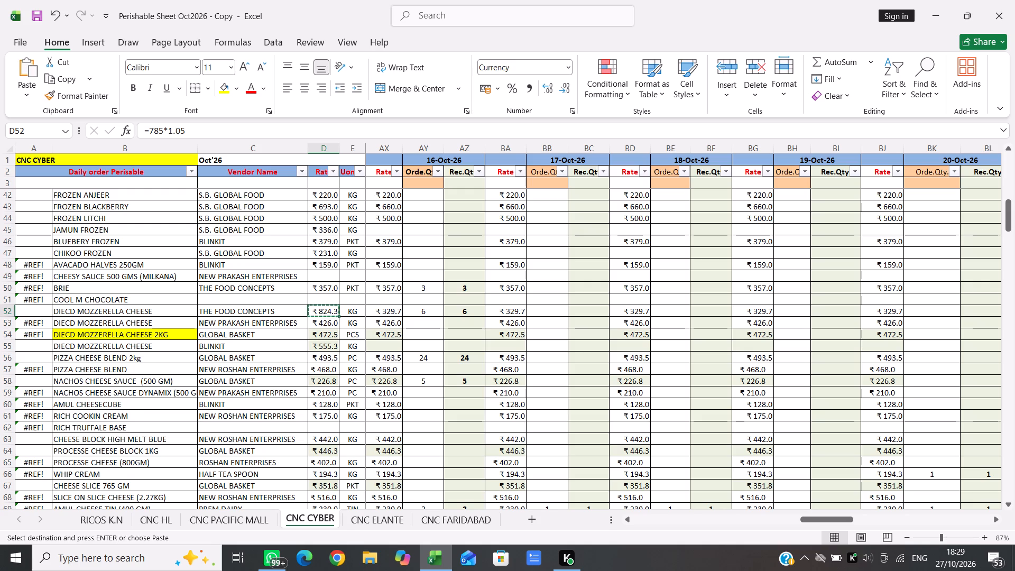
{"action": "key", "text": "Right"}
{"action": "key", "text": "Right"}
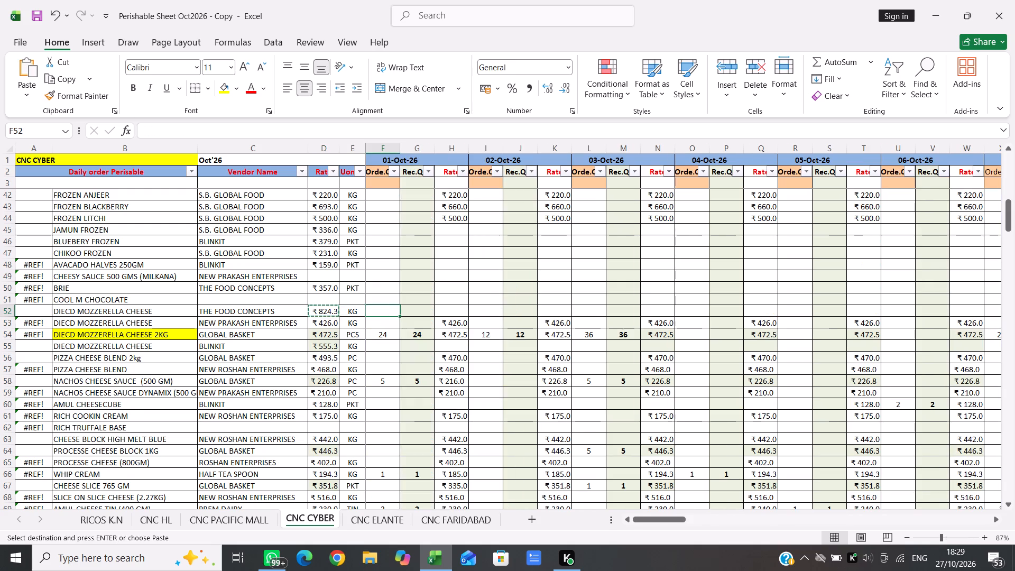
{"action": "scroll", "coordinate": [476, 306], "scroll_direction": "left", "scroll_amount": 13}
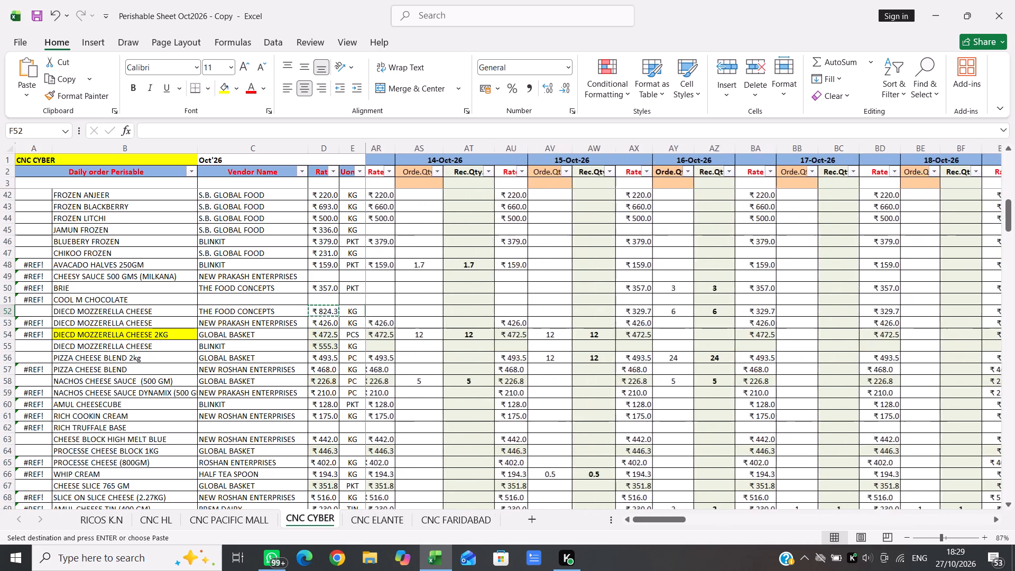
{"action": "scroll", "coordinate": [476, 306], "scroll_direction": "left", "scroll_amount": 4}
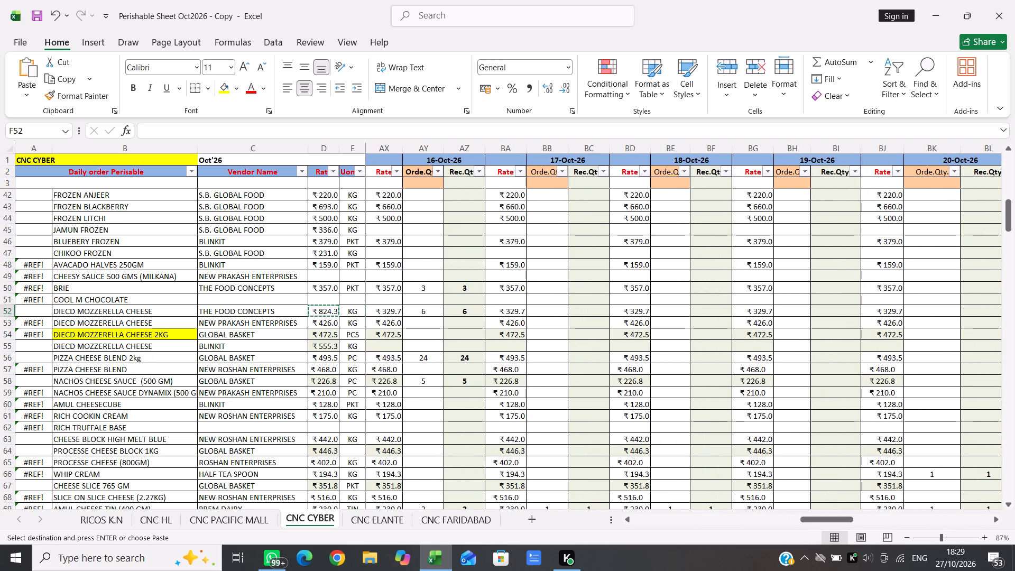
{"action": "left_click", "coordinate": [384, 309]}
{"action": "key", "text": "Return"}
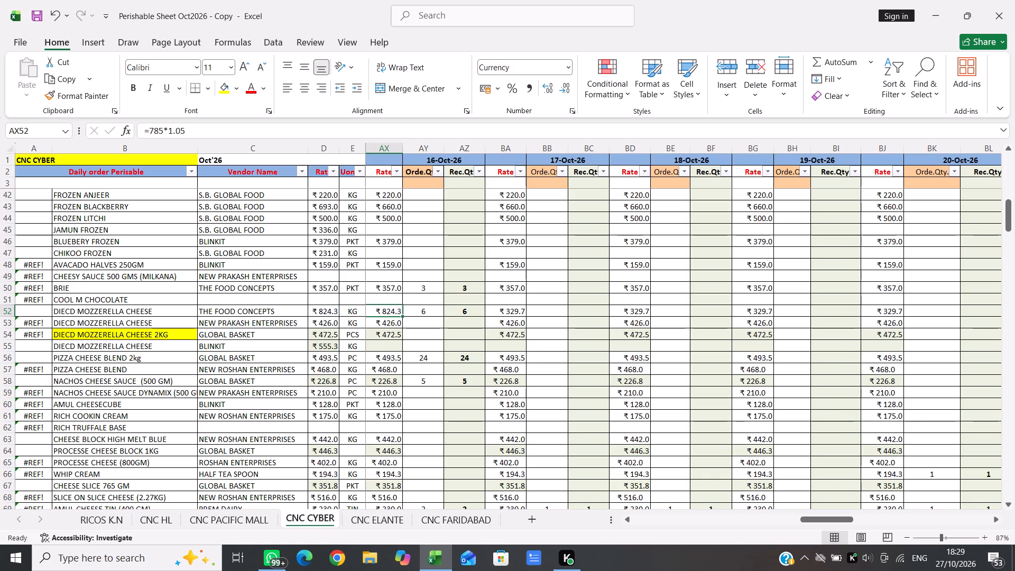
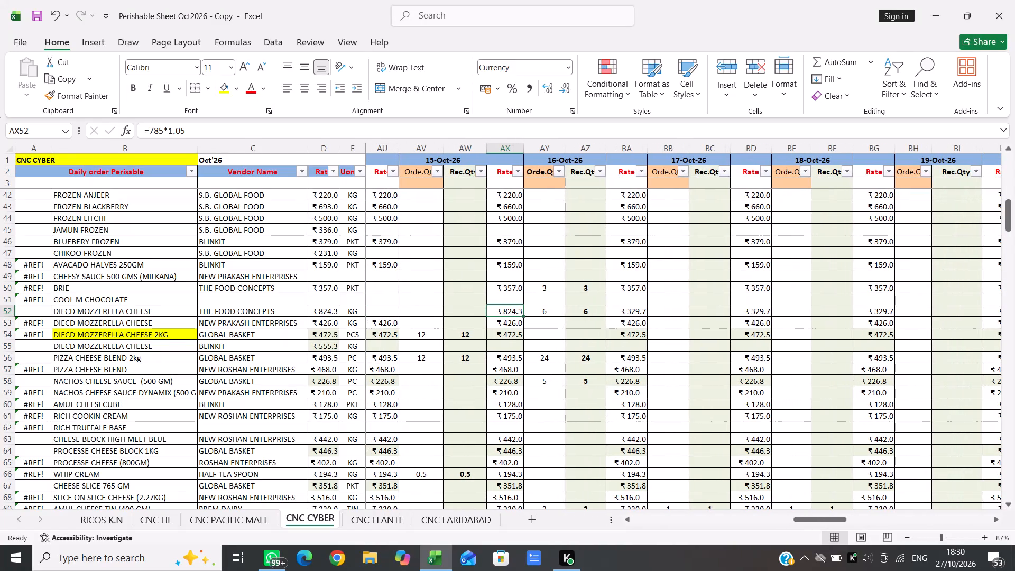
Review the item rates and the ordered and received quantities for 15 to 19 October across the CNC CYBER sheet's sections.
{"action": "scroll", "coordinate": [435, 291], "scroll_direction": "right", "scroll_amount": 1}
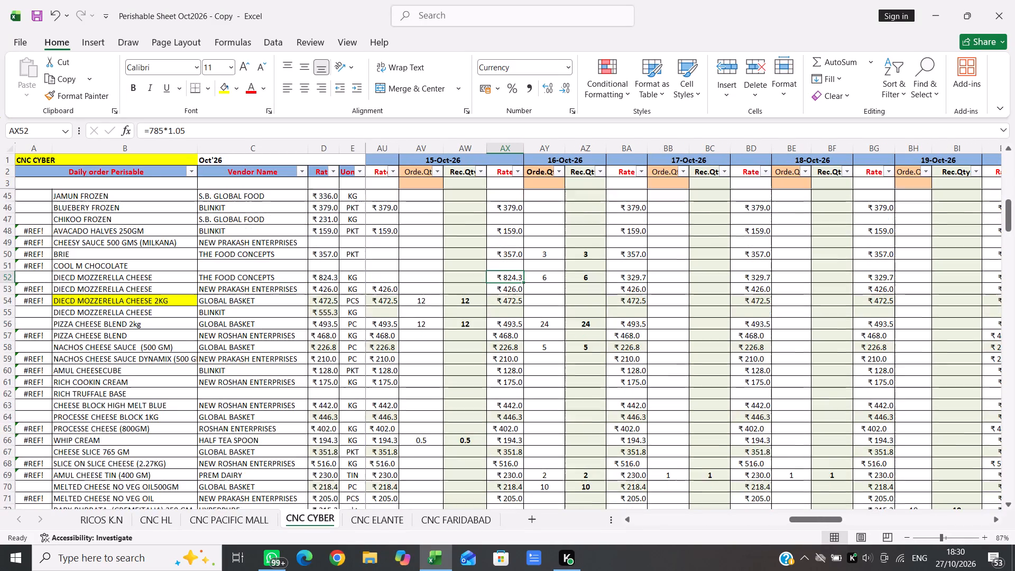
{"action": "scroll", "coordinate": [435, 291], "scroll_direction": "right", "scroll_amount": 1}
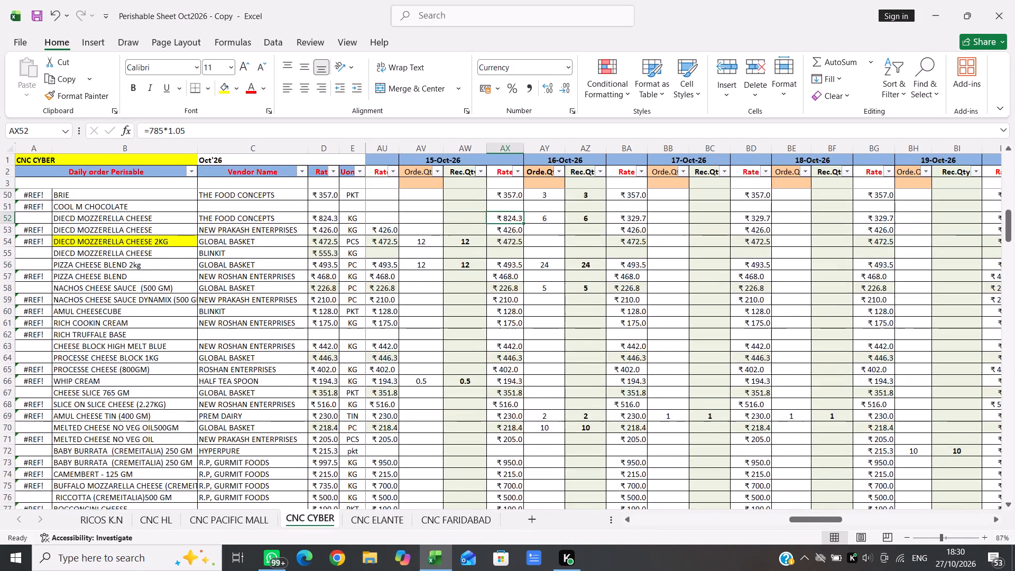
{"action": "scroll", "coordinate": [435, 291], "scroll_direction": "up", "scroll_amount": 1}
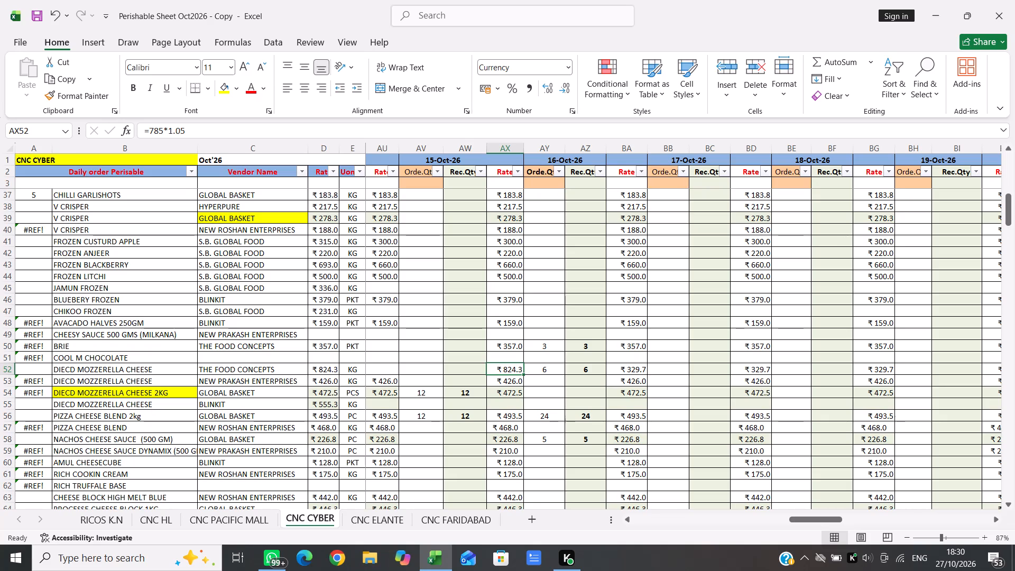
{"action": "scroll", "coordinate": [435, 291], "scroll_direction": "down", "scroll_amount": 2}
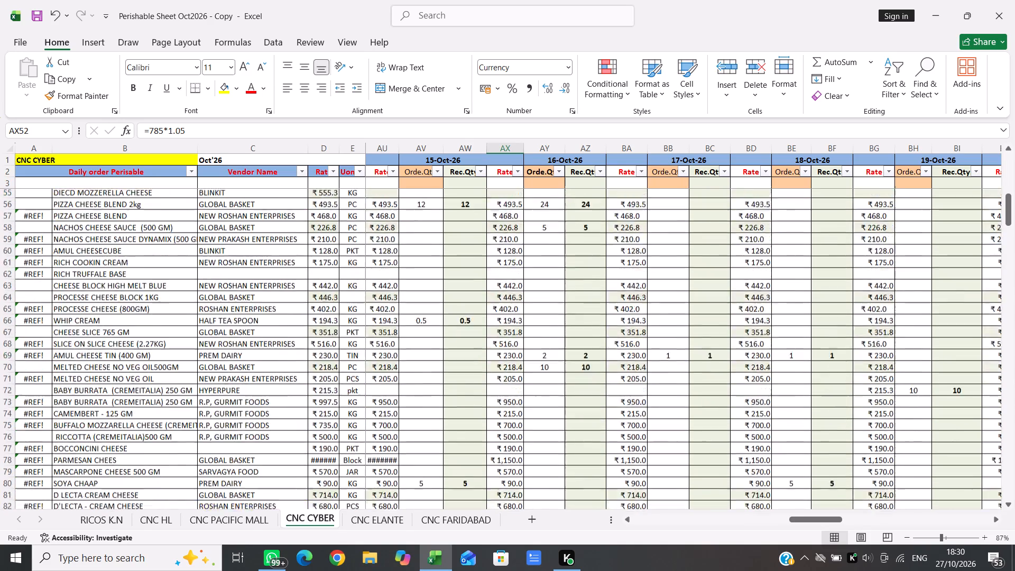
{"action": "scroll", "coordinate": [435, 291], "scroll_direction": "down", "scroll_amount": 1}
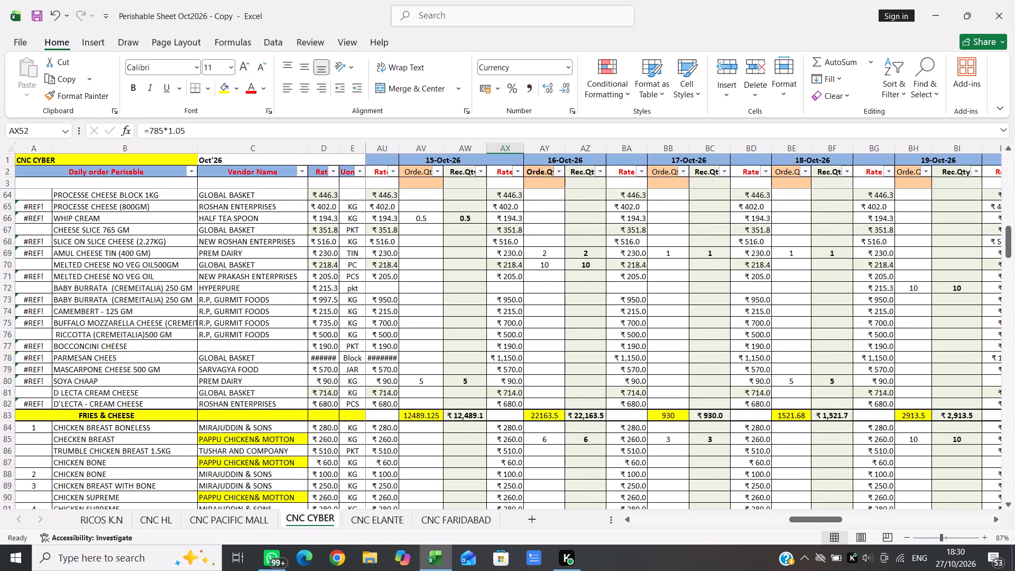
{"action": "scroll", "coordinate": [435, 291], "scroll_direction": "down", "scroll_amount": 11}
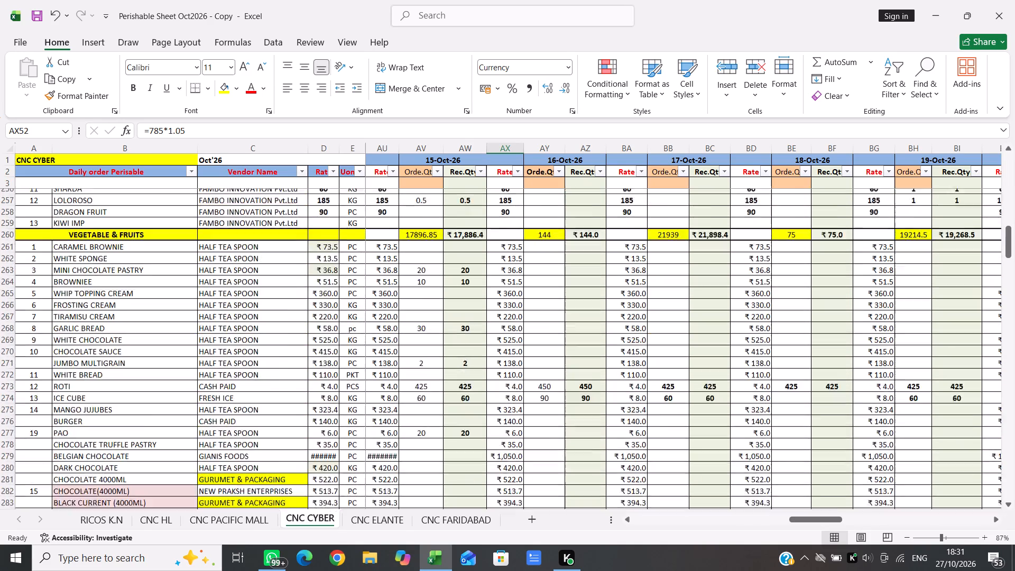
{"action": "scroll", "coordinate": [435, 291], "scroll_direction": "down", "scroll_amount": 3}
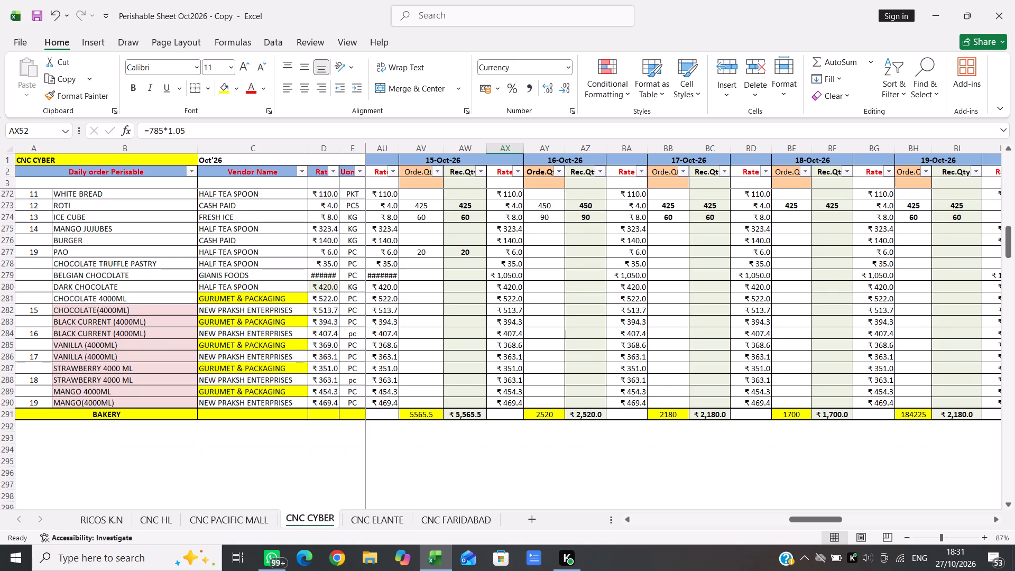
{"action": "scroll", "coordinate": [435, 291], "scroll_direction": "right", "scroll_amount": 1}
{"action": "scroll", "coordinate": [435, 291], "scroll_direction": "up", "scroll_amount": 7}
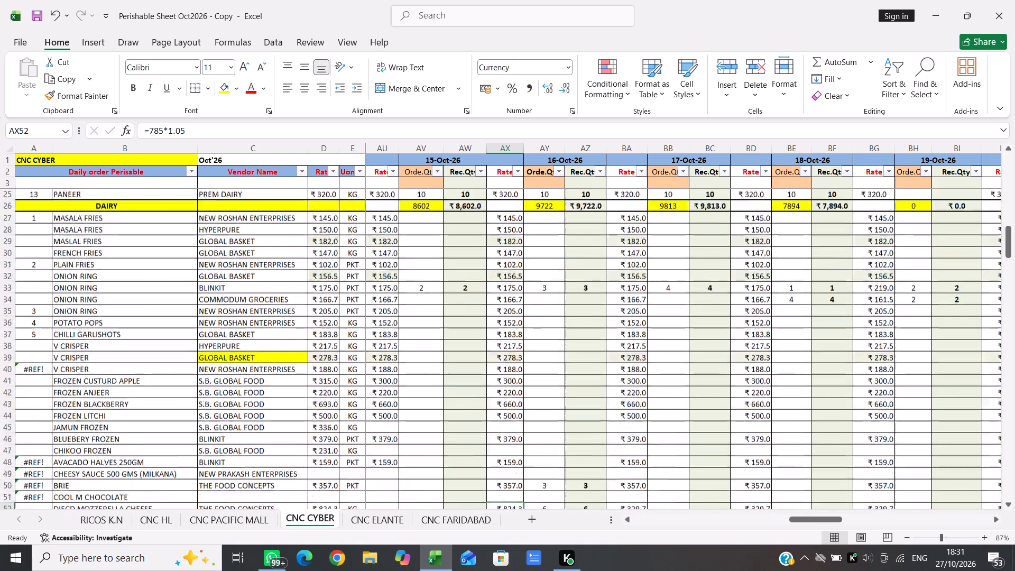
{"action": "scroll", "coordinate": [435, 291], "scroll_direction": "up", "scroll_amount": 1}
{"action": "scroll", "coordinate": [435, 291], "scroll_direction": "down", "scroll_amount": 1}
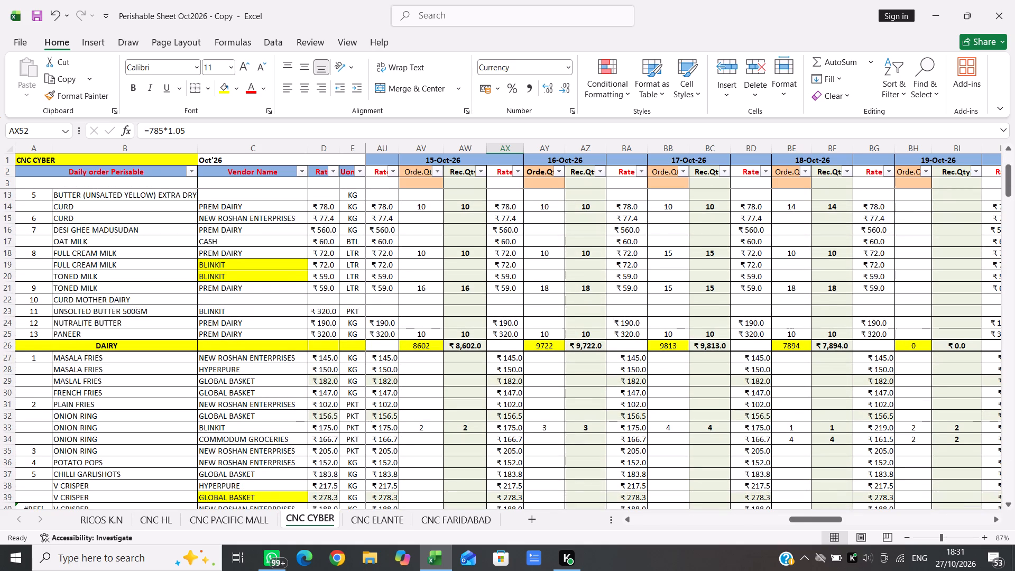
{"action": "scroll", "coordinate": [435, 291], "scroll_direction": "down", "scroll_amount": 1}
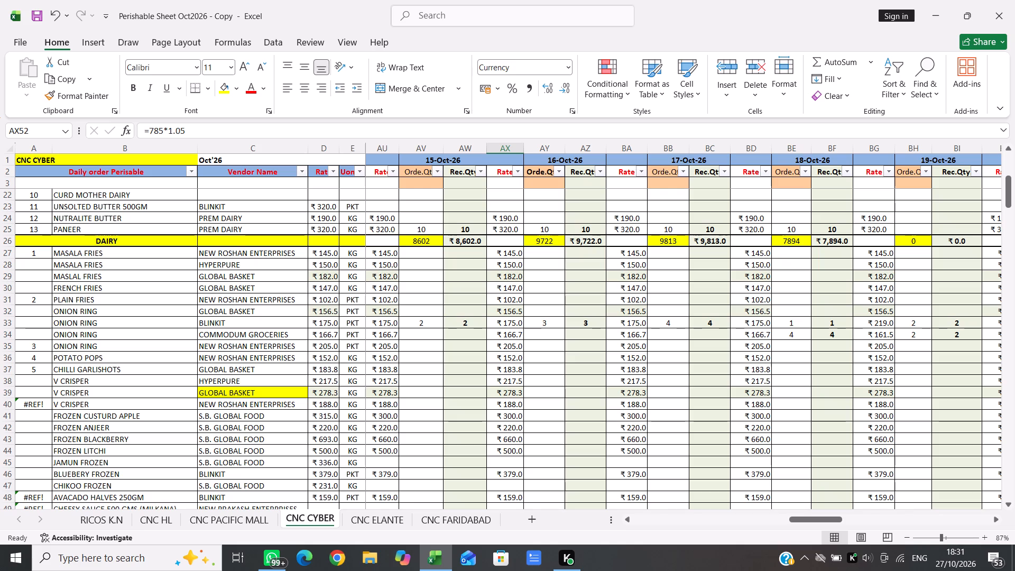
{"action": "scroll", "coordinate": [435, 291], "scroll_direction": "down", "scroll_amount": 1}
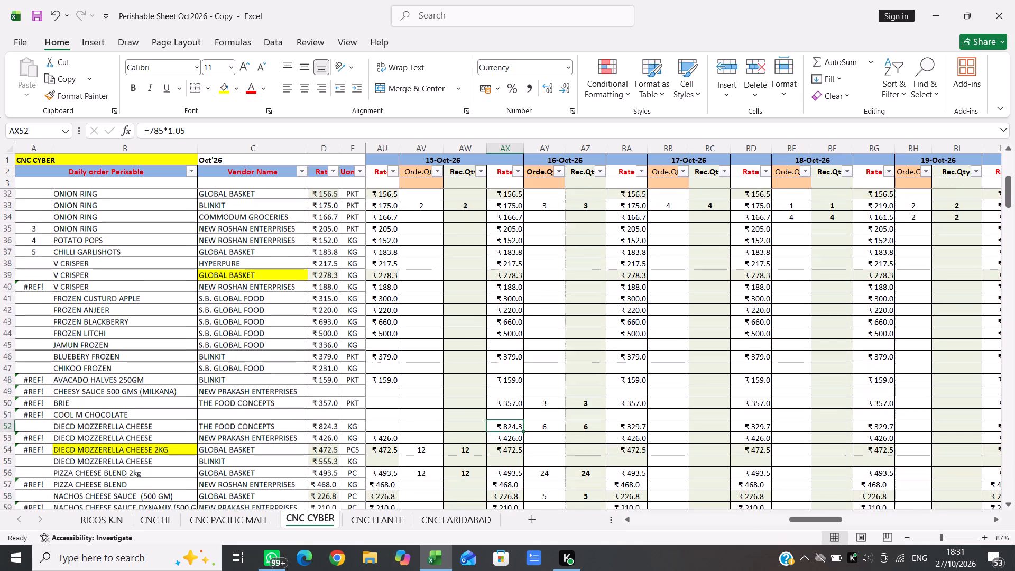
{"action": "scroll", "coordinate": [435, 291], "scroll_direction": "down", "scroll_amount": 1}
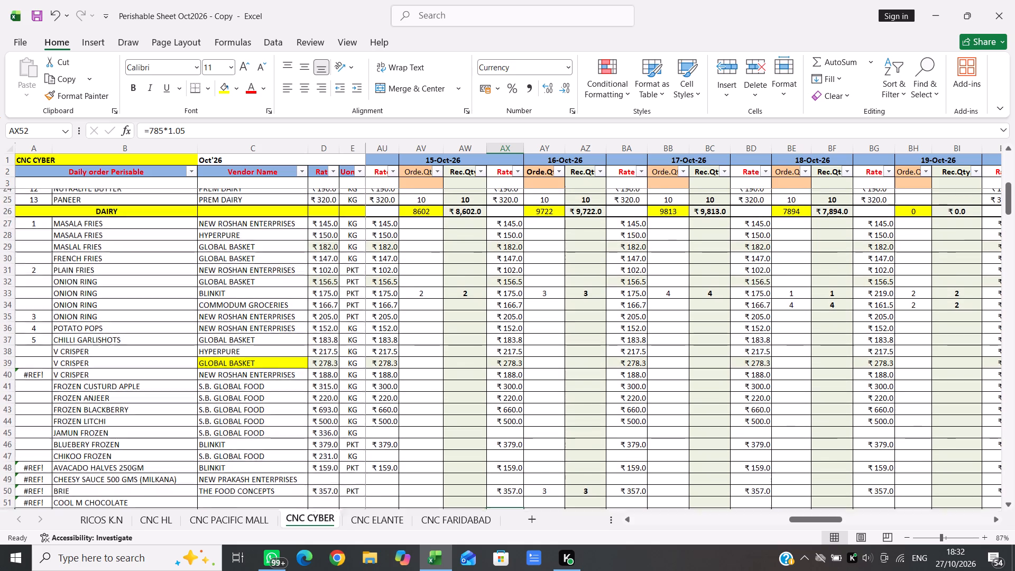
{"action": "scroll", "coordinate": [427, 266], "scroll_direction": "down", "scroll_amount": 1}
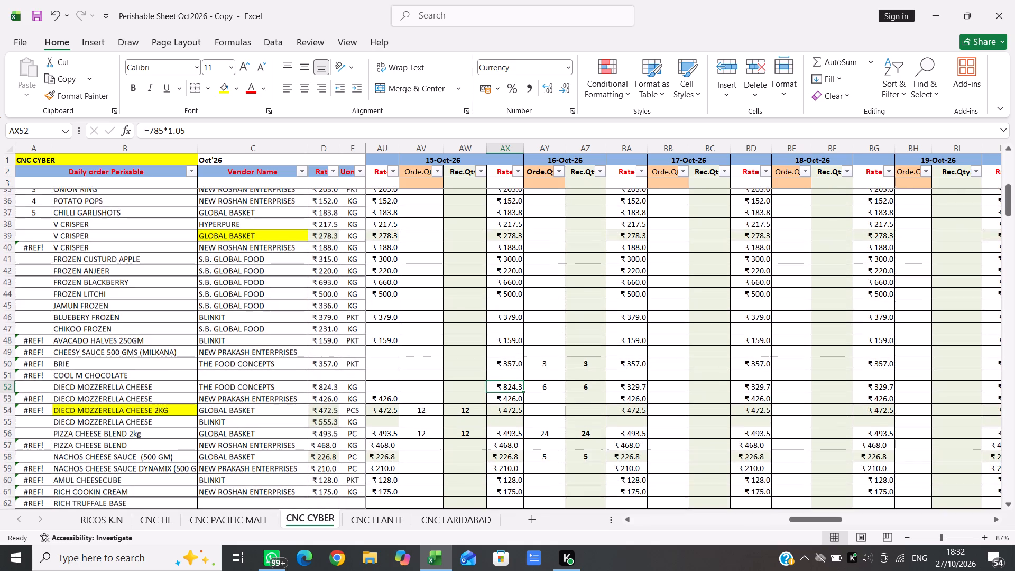
{"action": "scroll", "coordinate": [427, 266], "scroll_direction": "down", "scroll_amount": 3}
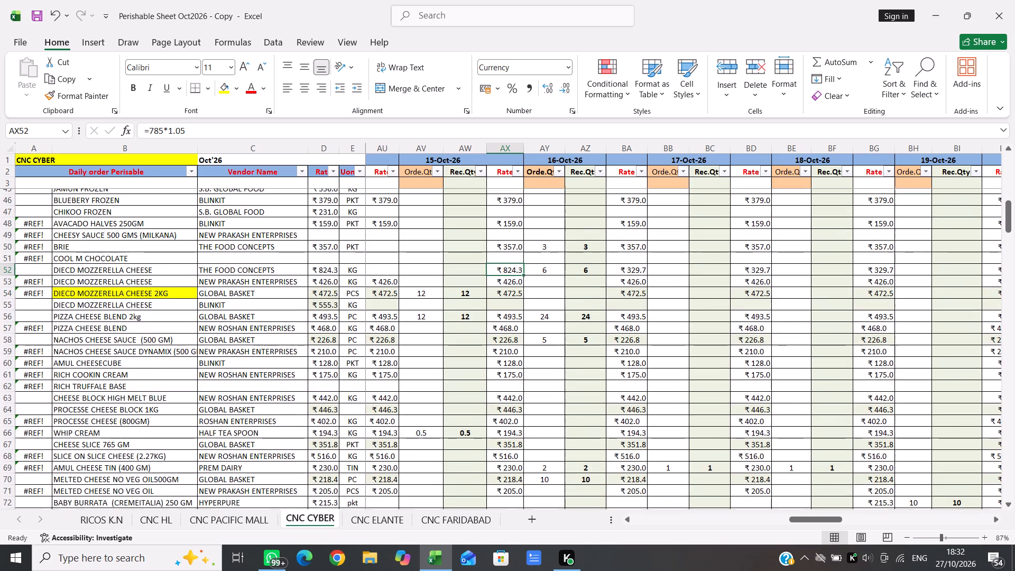
{"action": "scroll", "coordinate": [427, 266], "scroll_direction": "down", "scroll_amount": 2}
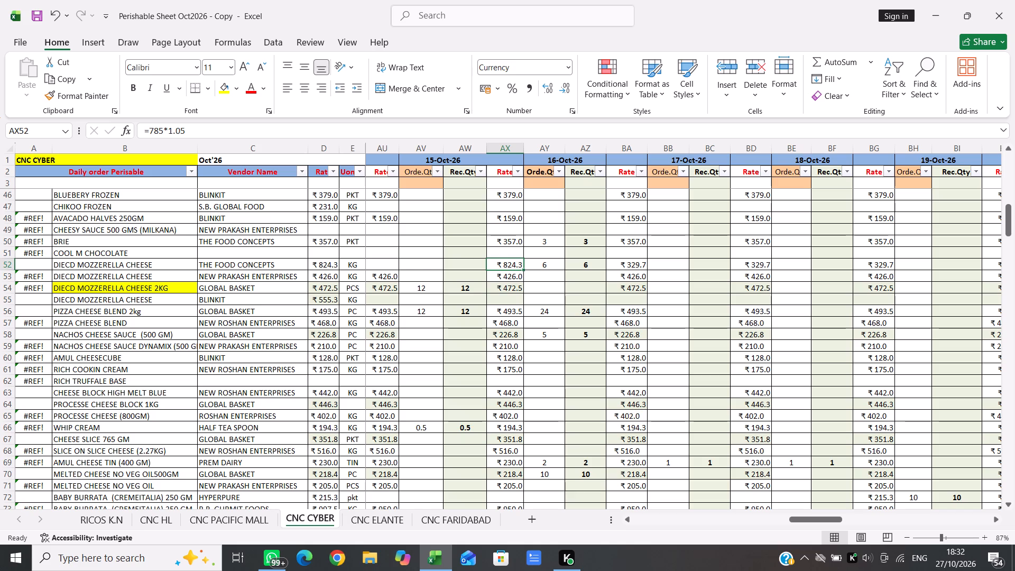
{"action": "scroll", "coordinate": [430, 343], "scroll_direction": "down", "scroll_amount": 1}
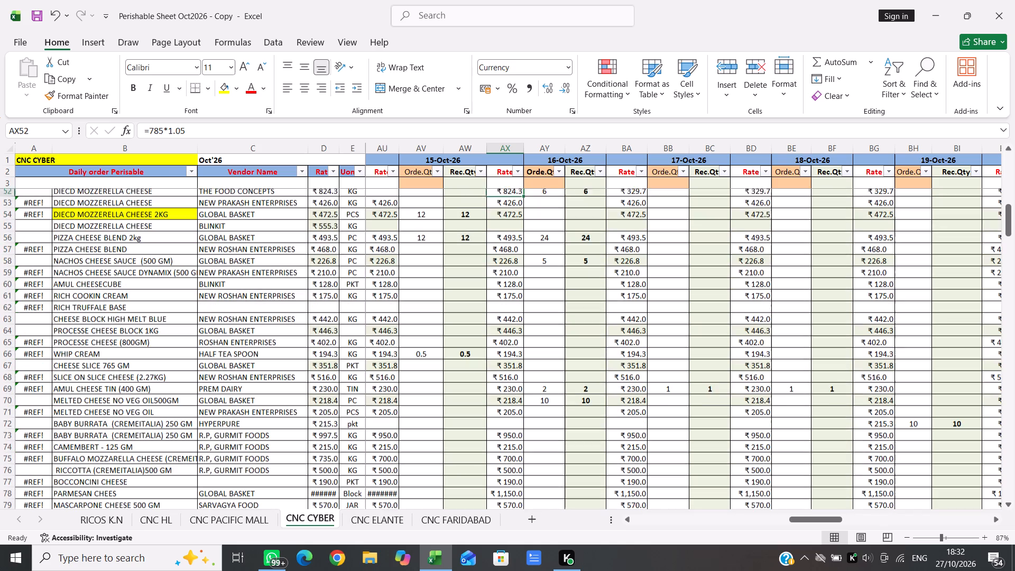
{"action": "scroll", "coordinate": [430, 343], "scroll_direction": "down", "scroll_amount": 3}
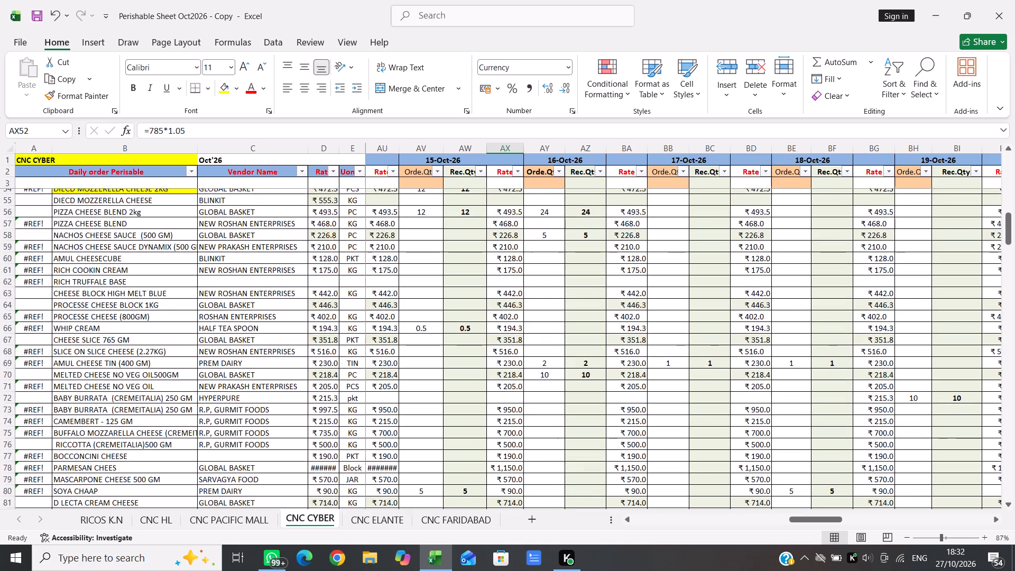
{"action": "scroll", "coordinate": [430, 343], "scroll_direction": "down", "scroll_amount": 2}
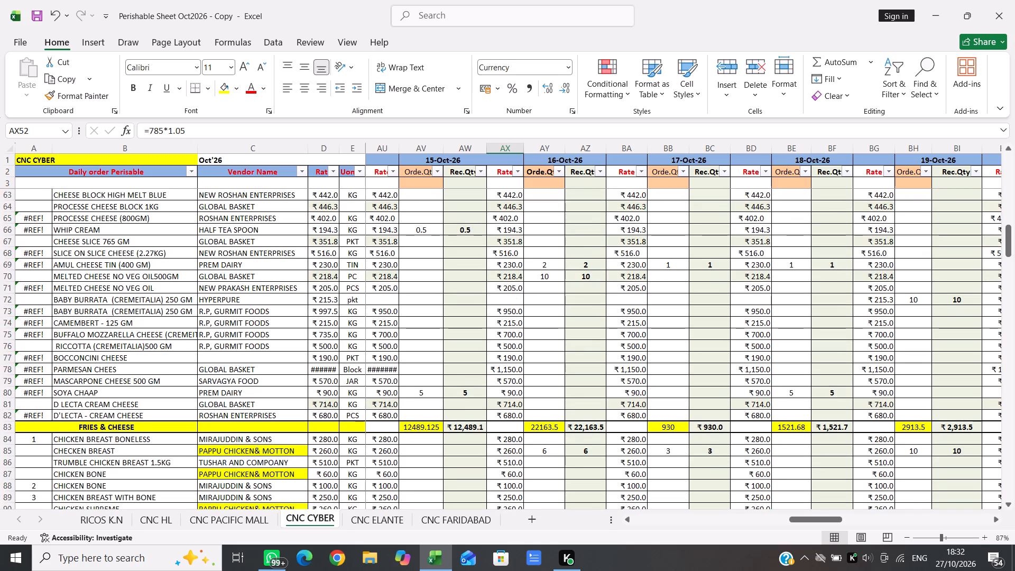
Filter the Vendor Name column to GLOBAL BASKET by searching the vendor list for GLOBAL BA.
{"action": "left_click", "coordinate": [303, 171]}
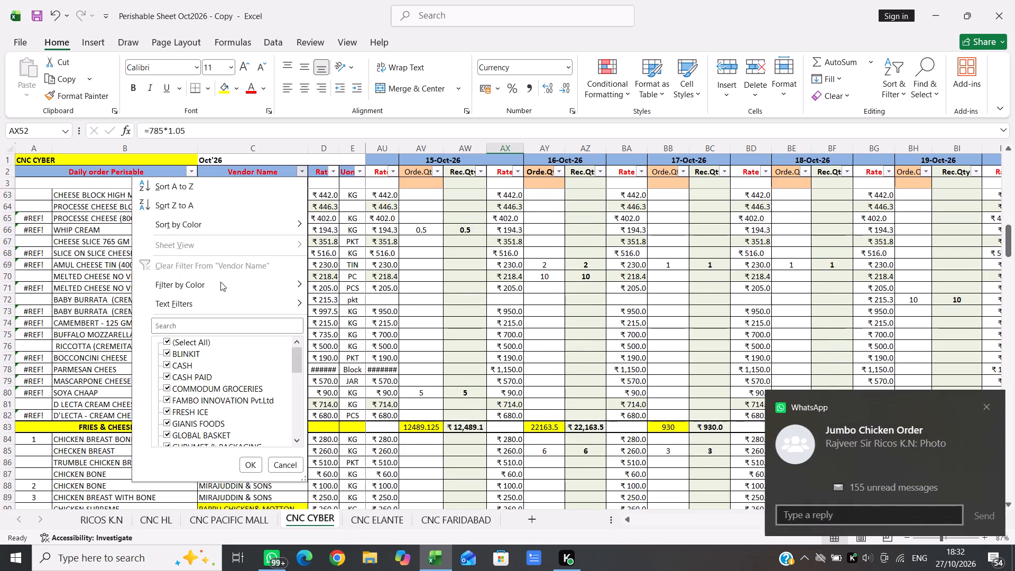
{"action": "left_click", "coordinate": [218, 323]}
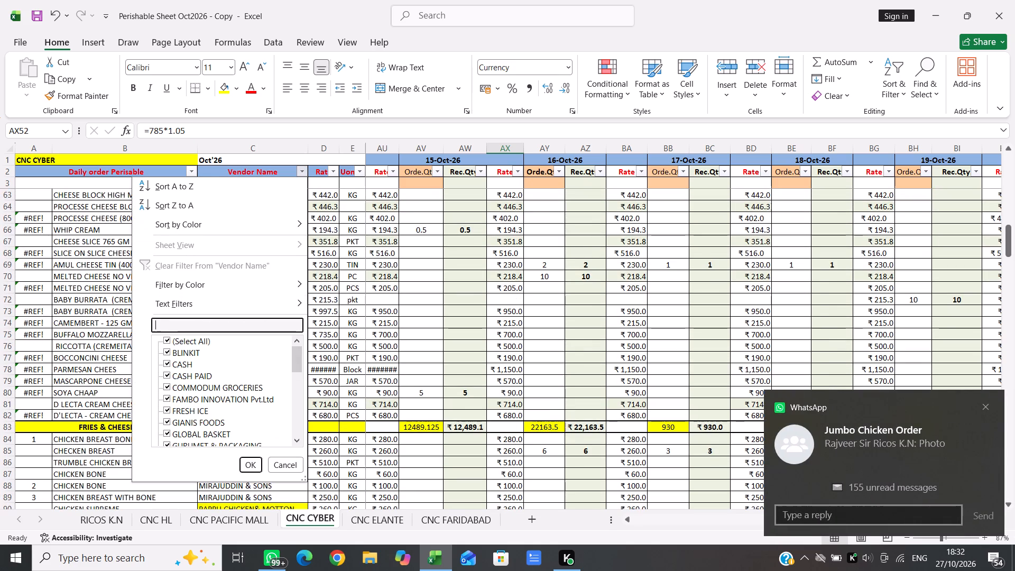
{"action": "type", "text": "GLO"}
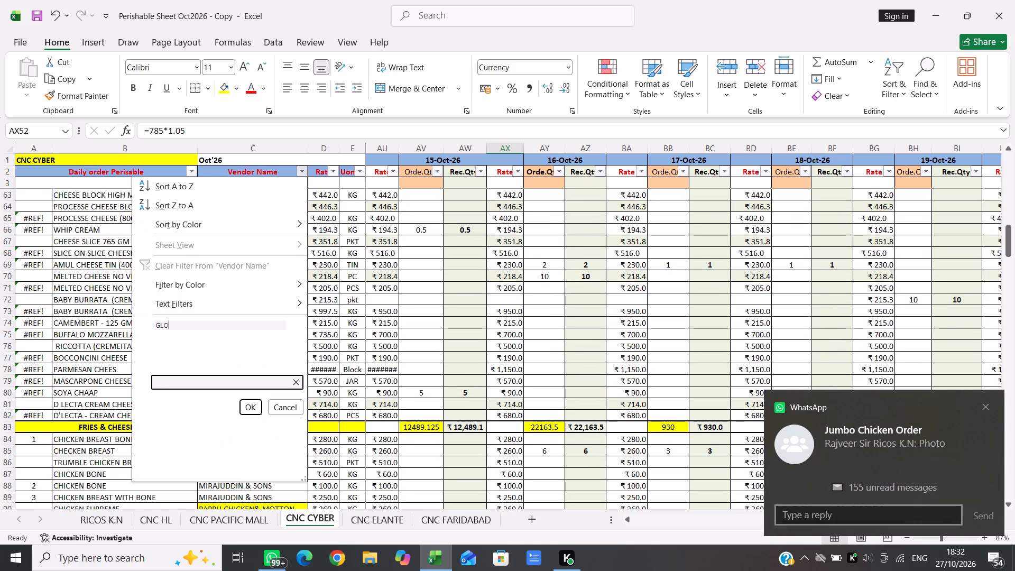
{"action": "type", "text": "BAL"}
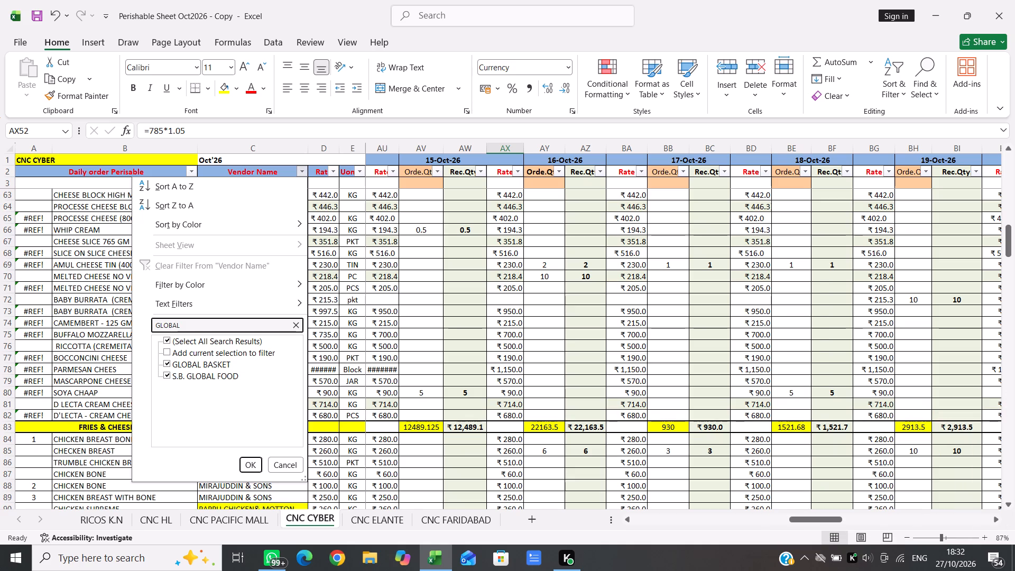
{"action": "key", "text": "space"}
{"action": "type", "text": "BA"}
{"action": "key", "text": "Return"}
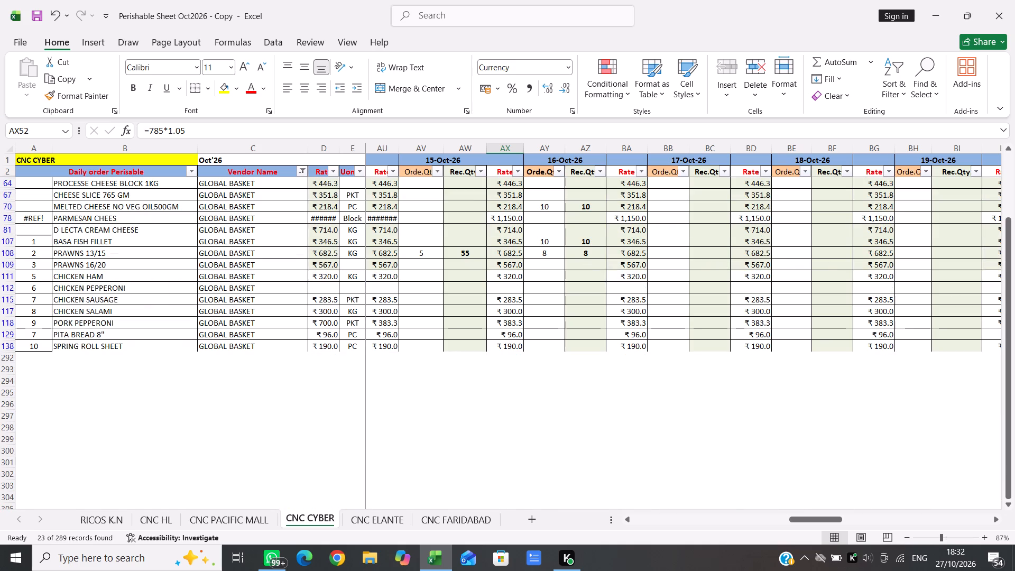
Set the 15-Oct-26 received quantity of GLOBAL BASKET's PRAWNS 13/15 in AW108 to 5.
{"action": "scroll", "coordinate": [218, 323], "scroll_direction": "left", "scroll_amount": 1}
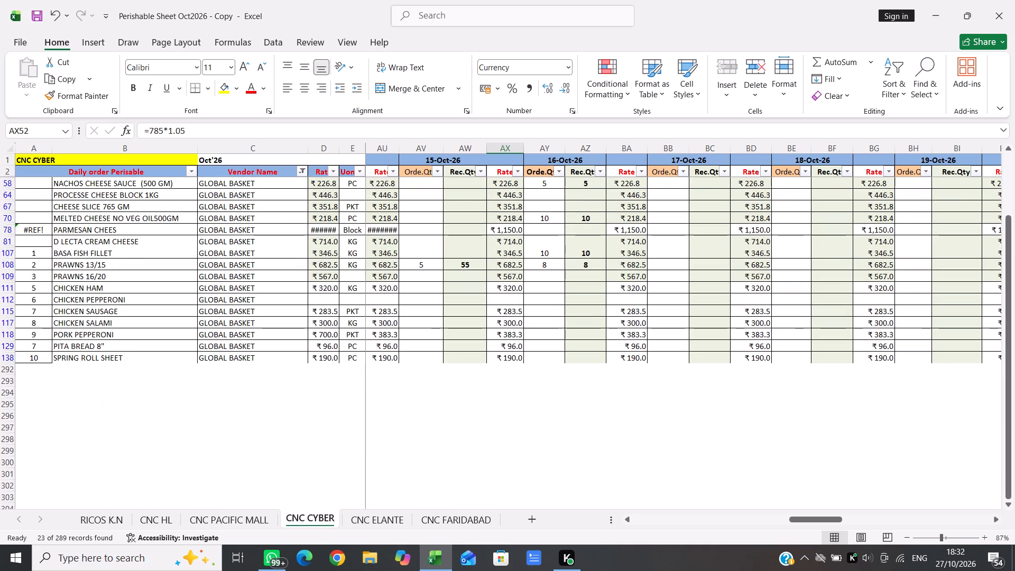
{"action": "scroll", "coordinate": [425, 281], "scroll_direction": "up", "scroll_amount": 2}
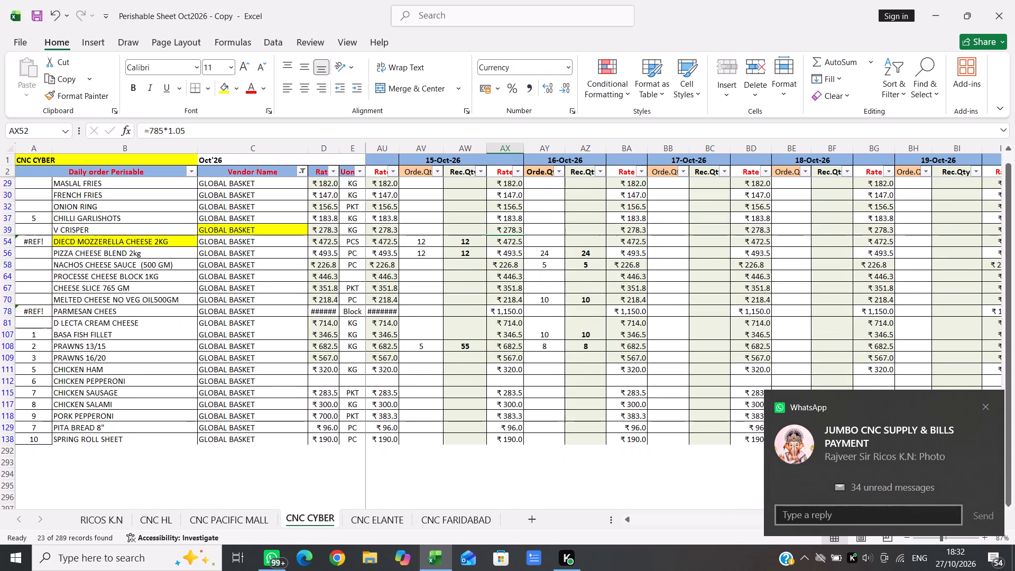
{"action": "left_click", "coordinate": [467, 347]}
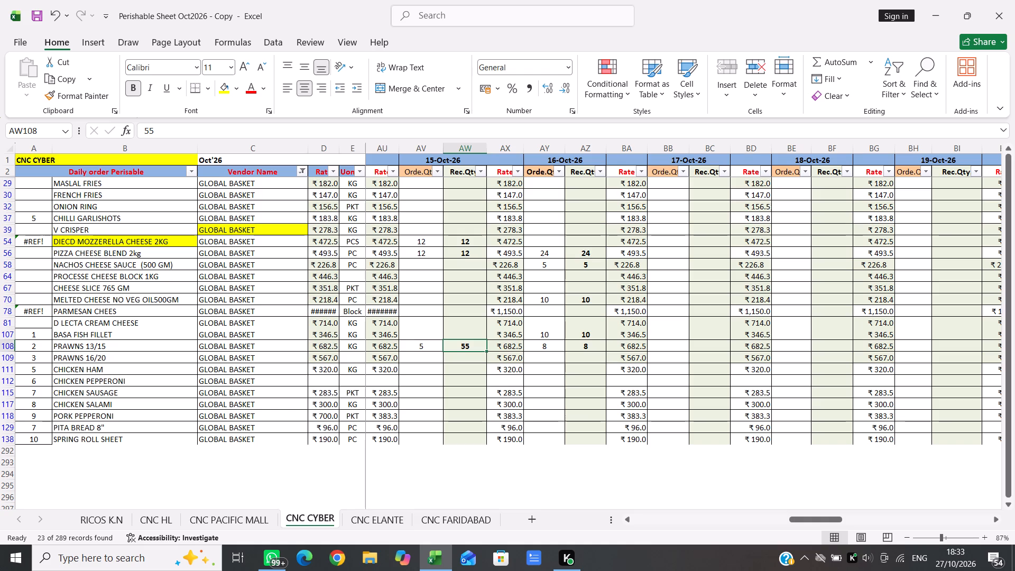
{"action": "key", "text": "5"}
{"action": "key", "text": "Up"}
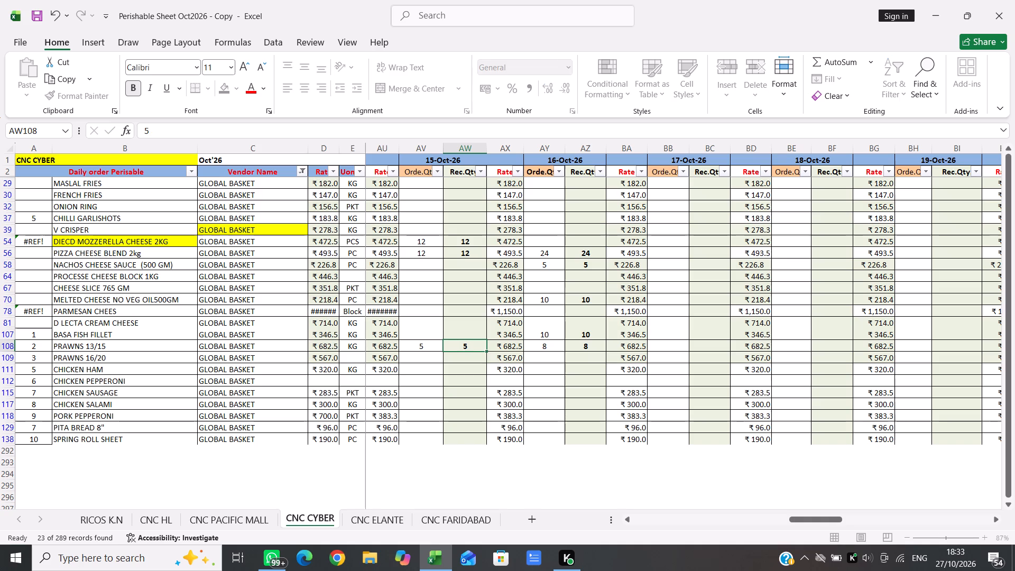
{"action": "key", "text": "Down"}
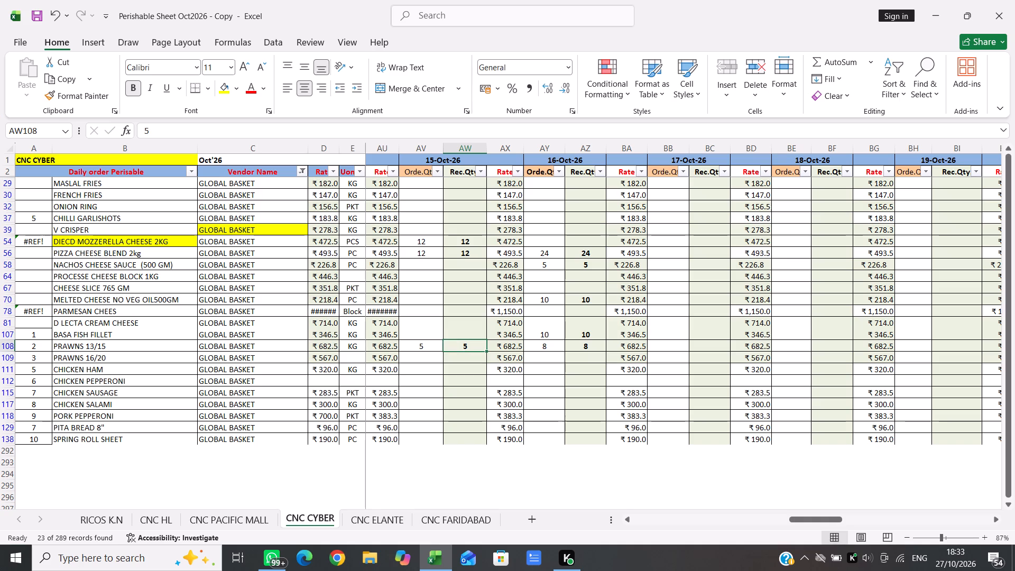
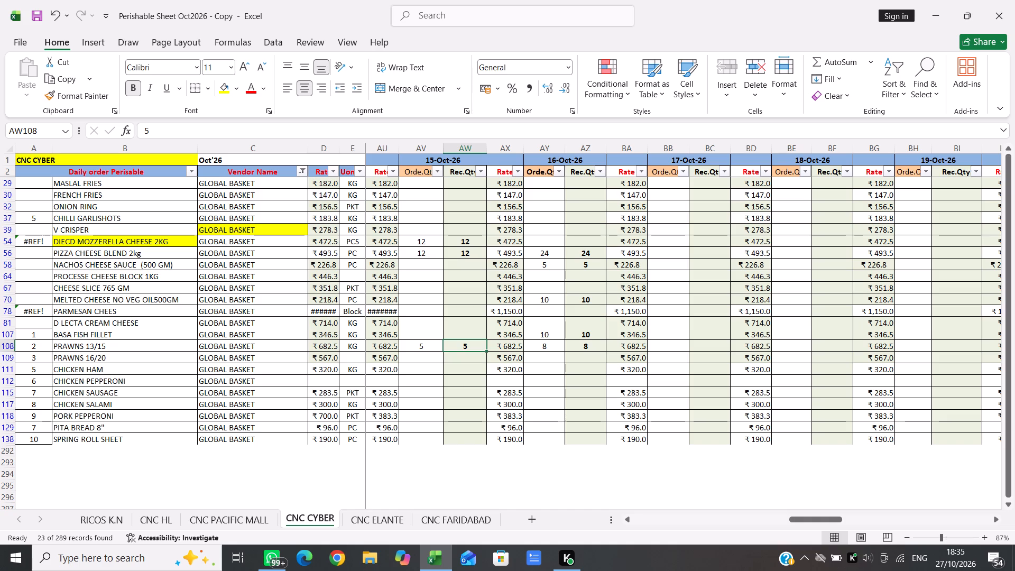
Check the 14-Oct-26 ordered quantities of the GLOBAL BASKET items, including NACHOS CHEESE SAUCE and DIECD MOZZERELLA CHEESE 2KG.
{"action": "scroll", "coordinate": [447, 291], "scroll_direction": "right", "scroll_amount": 1}
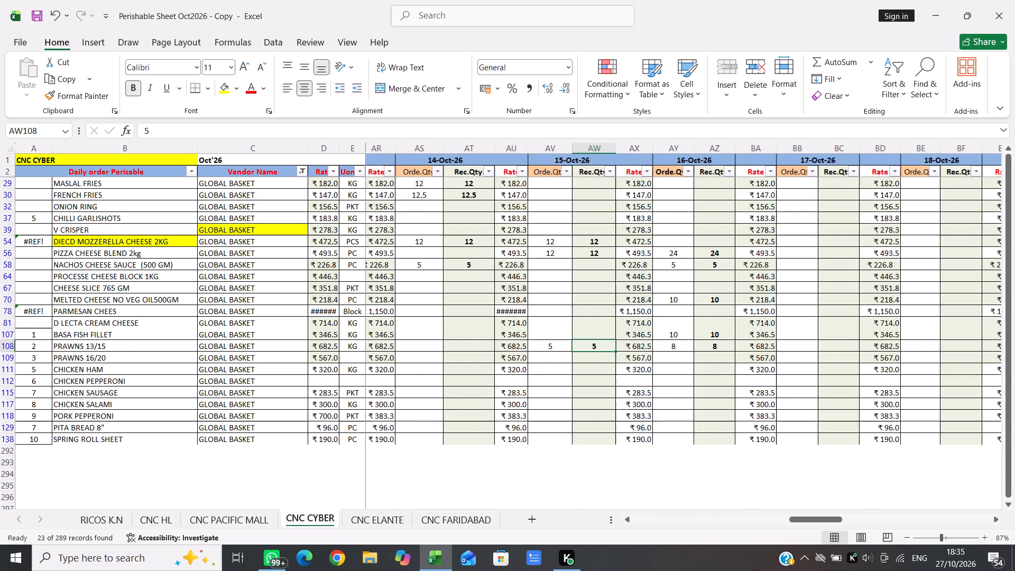
{"action": "scroll", "coordinate": [447, 291], "scroll_direction": "right", "scroll_amount": 1}
{"action": "scroll", "coordinate": [447, 291], "scroll_direction": "up", "scroll_amount": 1}
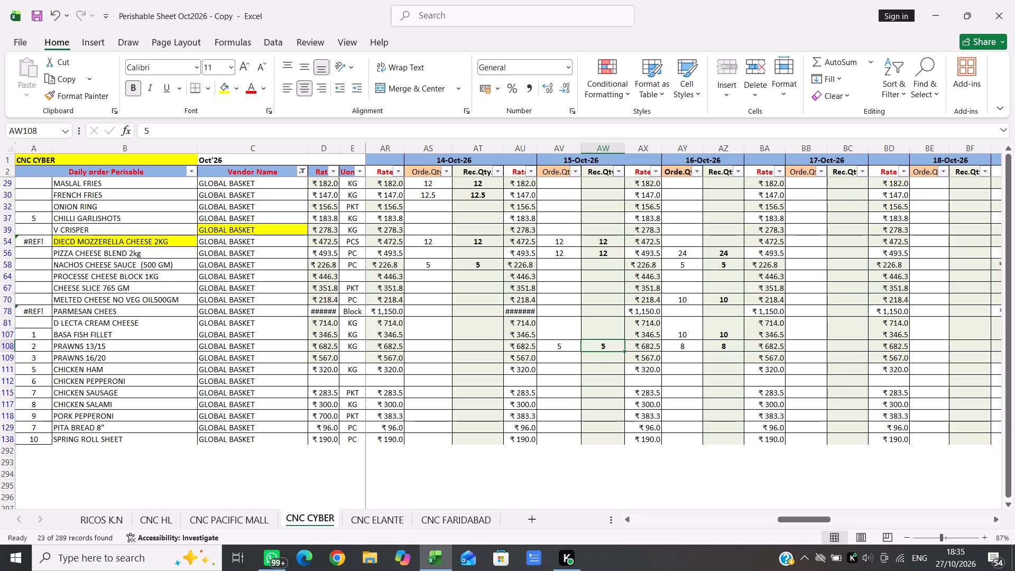
{"action": "left_click", "coordinate": [427, 266]}
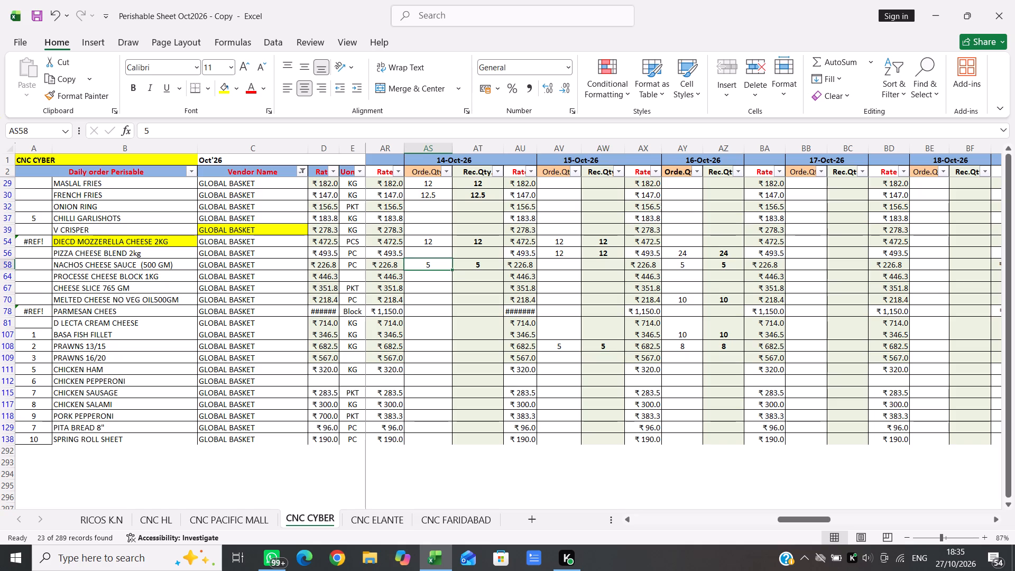
{"action": "scroll", "coordinate": [427, 266], "scroll_direction": "up", "scroll_amount": 2}
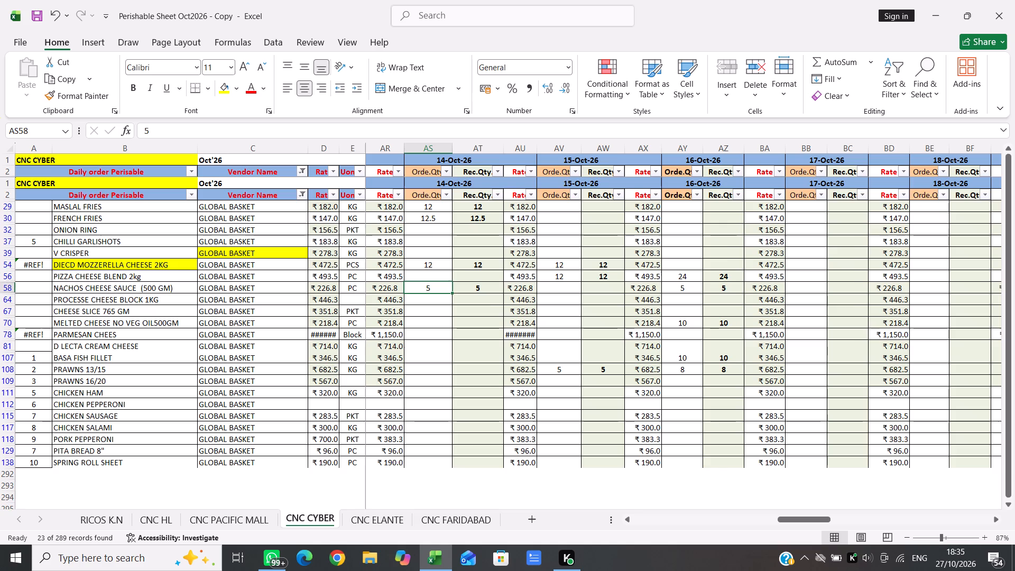
{"action": "left_click", "coordinate": [440, 237]}
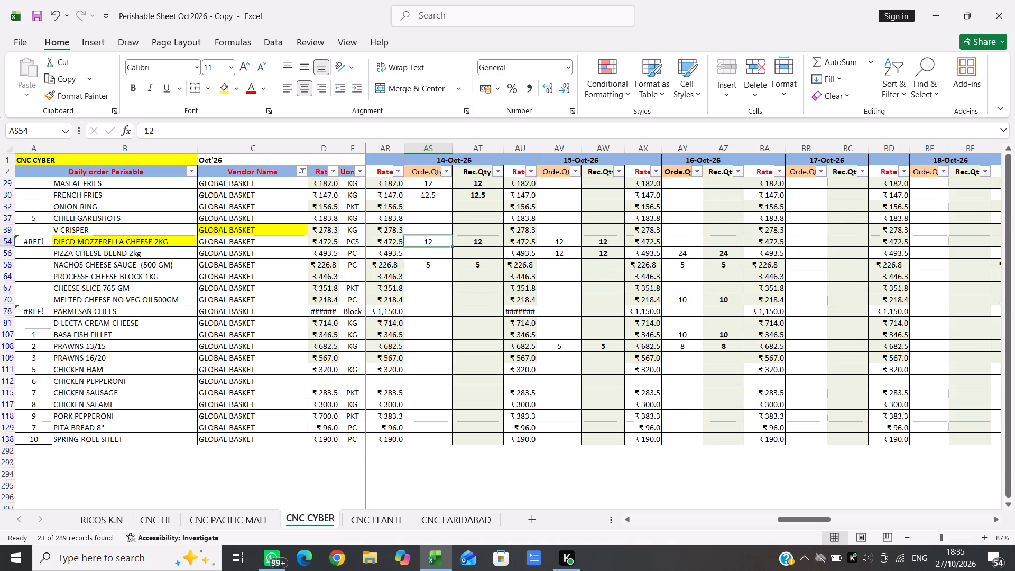
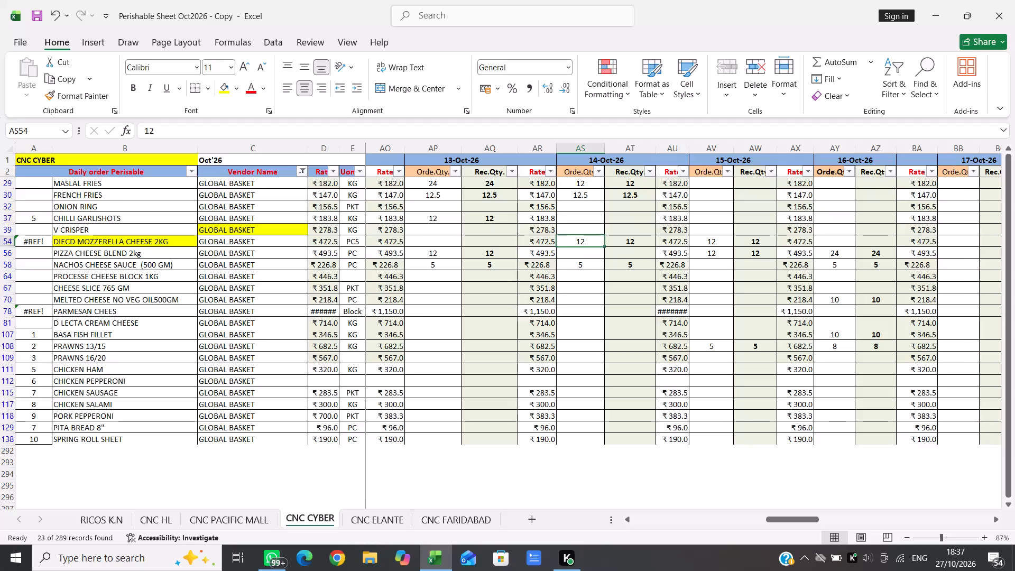
Check the 13-Oct-26 ordered quantities of FRENCH FRIES, CHILLI GARLISHOTS and NACHOS CHEESE SAUCE.
{"action": "left_click", "coordinate": [437, 197]}
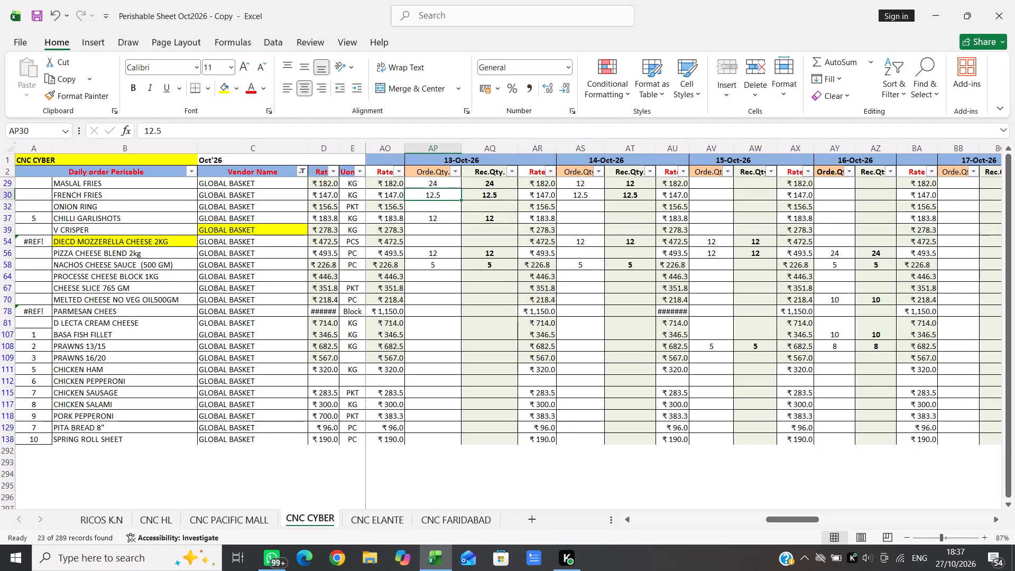
{"action": "left_click", "coordinate": [441, 222]}
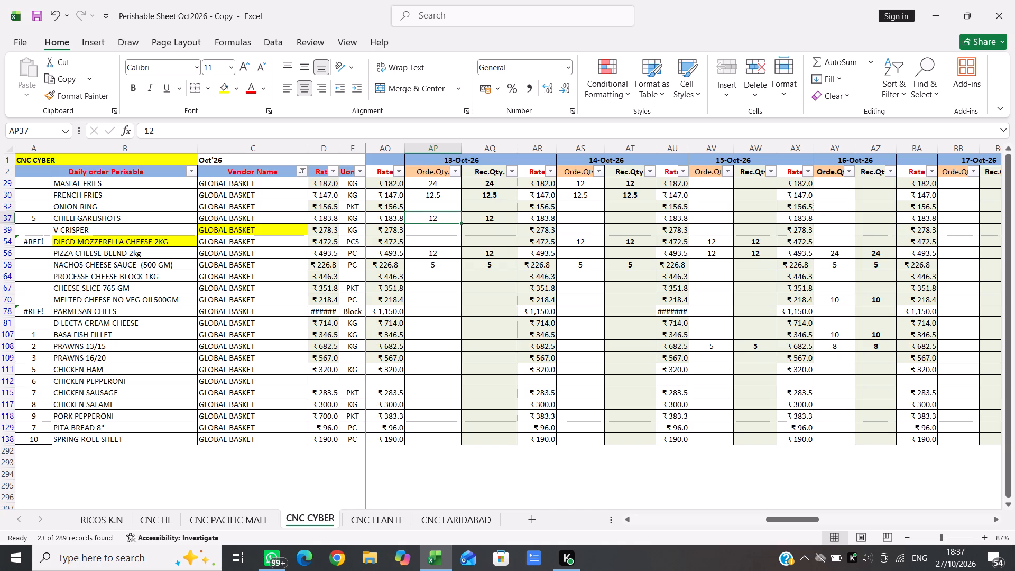
{"action": "scroll", "coordinate": [461, 256], "scroll_direction": "up", "scroll_amount": 1}
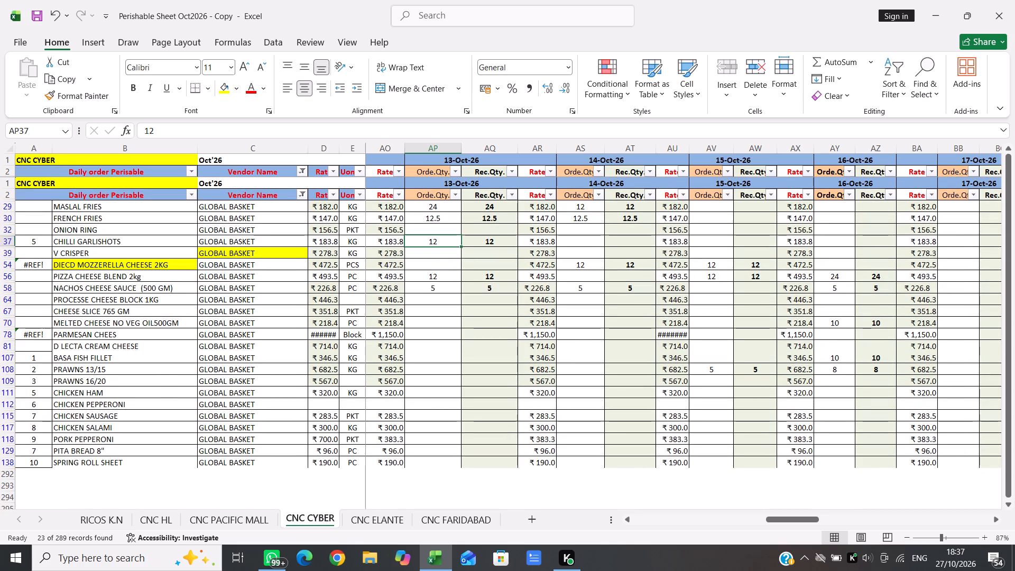
{"action": "left_click", "coordinate": [439, 268]}
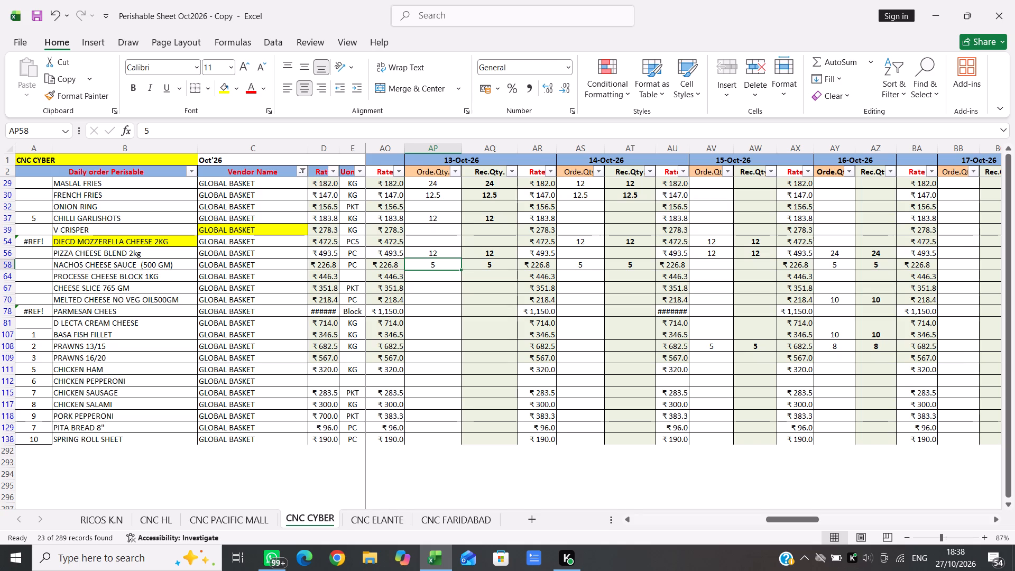
Enter 5 as both the ordered and received quantity of MELTED CHEESE NO VEG OIL500GM for 11-Oct-26.
{"action": "scroll", "coordinate": [459, 268], "scroll_direction": "right", "scroll_amount": 1}
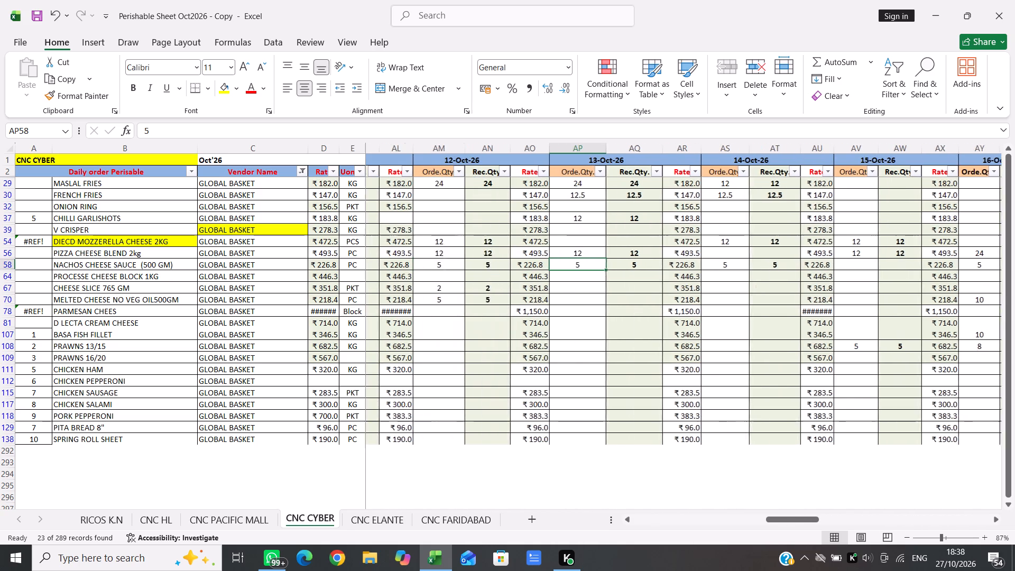
{"action": "scroll", "coordinate": [459, 268], "scroll_direction": "right", "scroll_amount": 3}
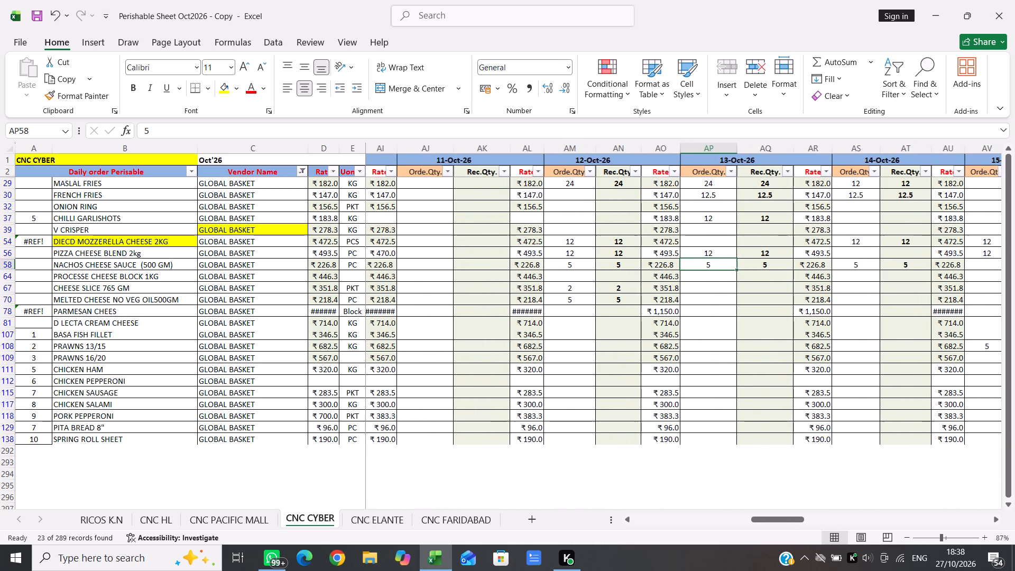
{"action": "scroll", "coordinate": [459, 268], "scroll_direction": "up", "scroll_amount": 1}
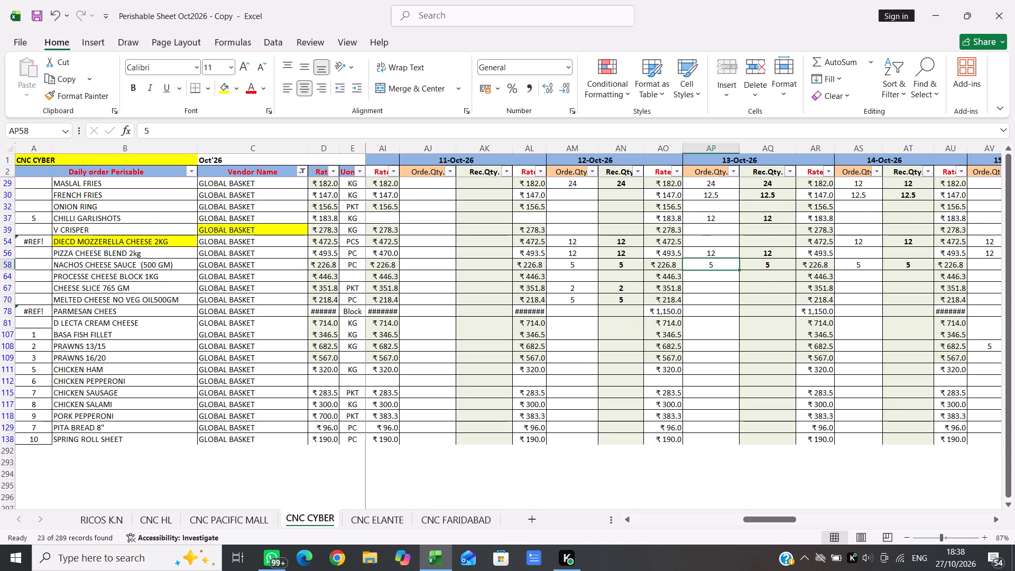
{"action": "scroll", "coordinate": [415, 220], "scroll_direction": "up", "scroll_amount": 1}
{"action": "scroll", "coordinate": [525, 293], "scroll_direction": "up", "scroll_amount": 1}
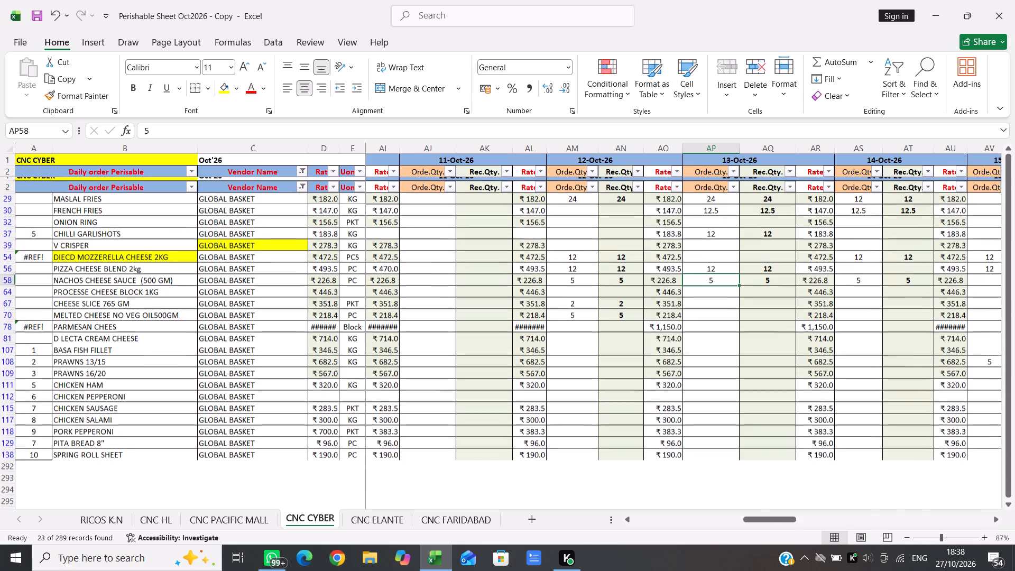
{"action": "scroll", "coordinate": [525, 293], "scroll_direction": "up", "scroll_amount": 1}
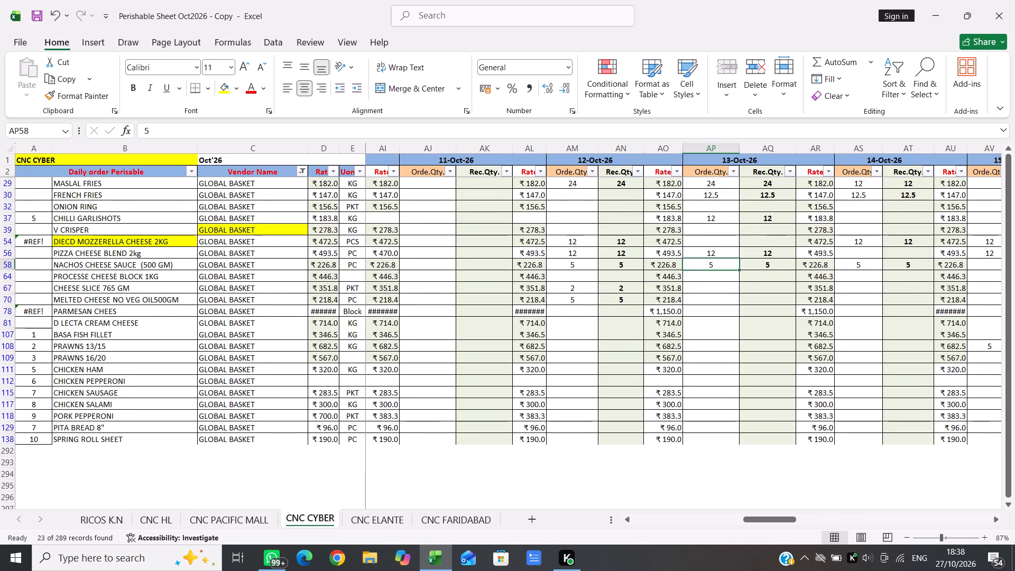
{"action": "scroll", "coordinate": [410, 225], "scroll_direction": "up", "scroll_amount": 1}
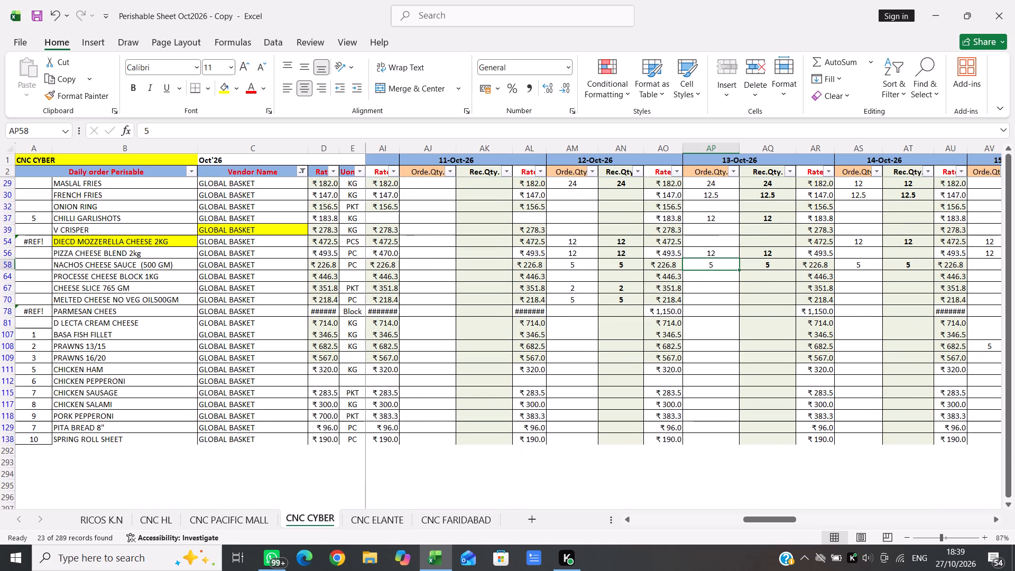
{"action": "left_click", "coordinate": [418, 300]}
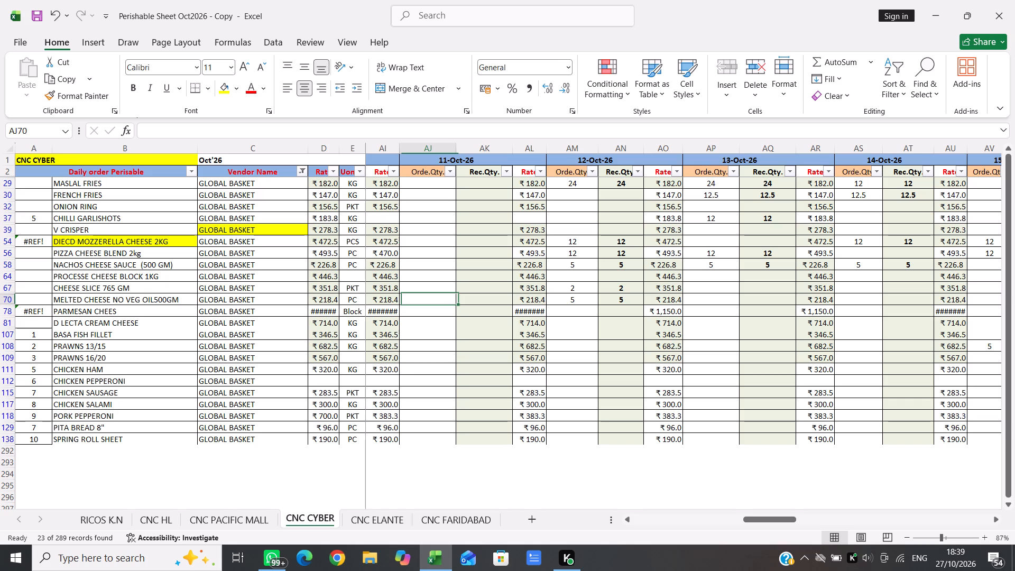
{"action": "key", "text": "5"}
{"action": "key", "text": "Right"}
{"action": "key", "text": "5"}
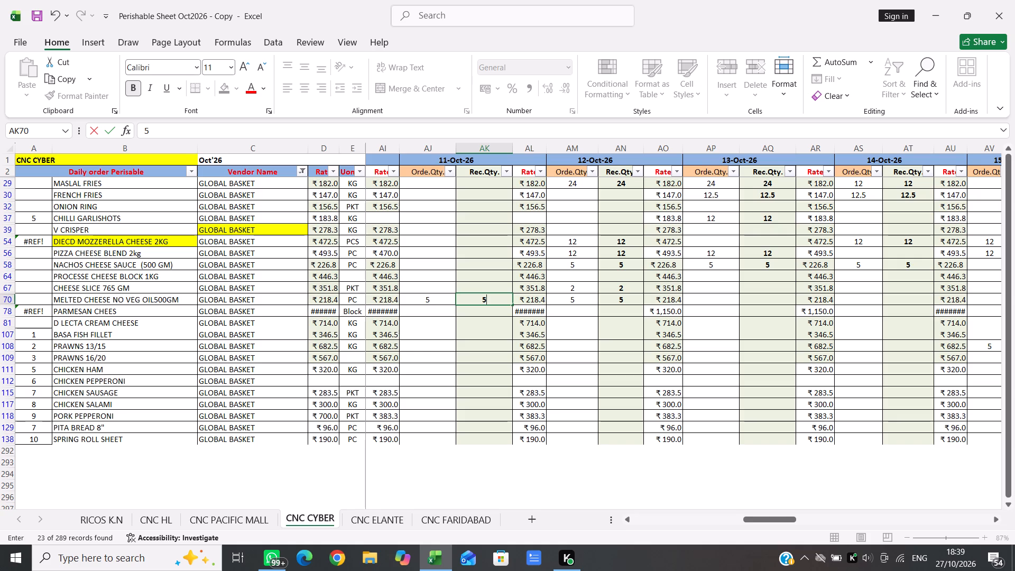
Enter 2 as both the ordered and received quantity of CHEESE SLICE 765 GM for 11-Oct-26.
{"action": "left_click", "coordinate": [423, 284]}
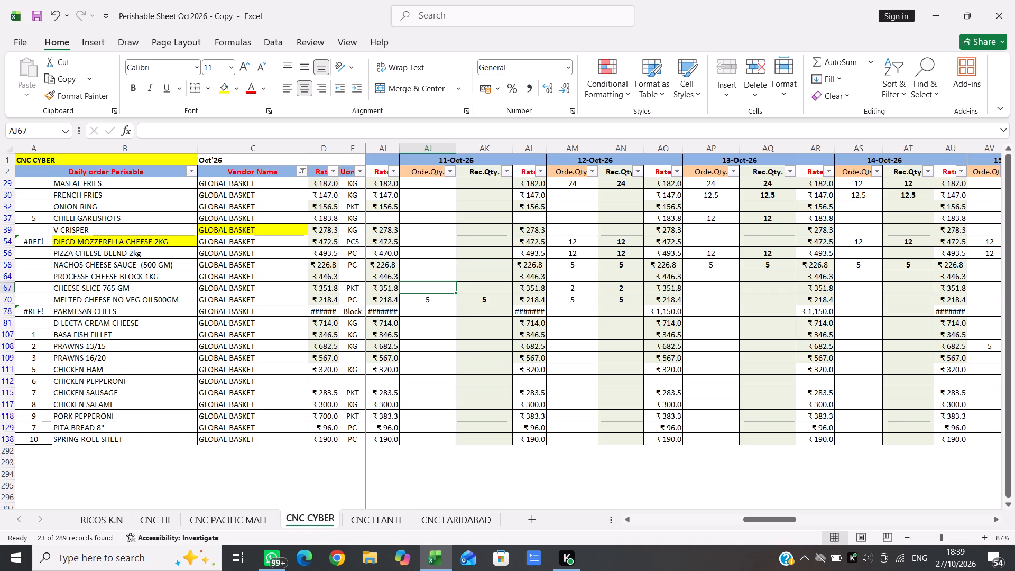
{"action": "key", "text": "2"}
{"action": "key", "text": "Right"}
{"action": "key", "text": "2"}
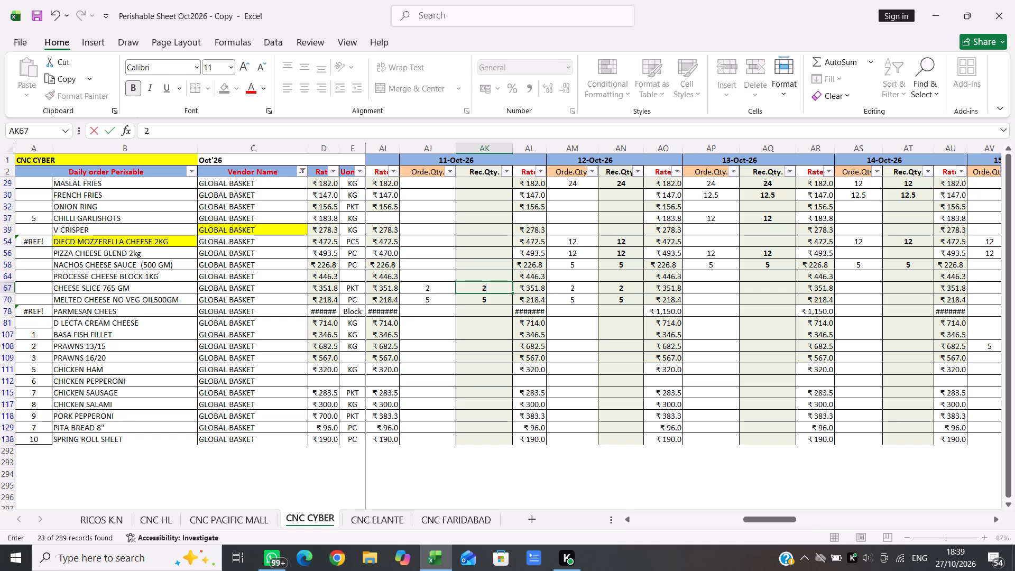
Enter 12 as both the ordered and received quantity of DIECD MOZZERELLA CHEESE 2KG for 11-Oct-26.
{"action": "scroll", "coordinate": [423, 284], "scroll_direction": "up", "scroll_amount": 1}
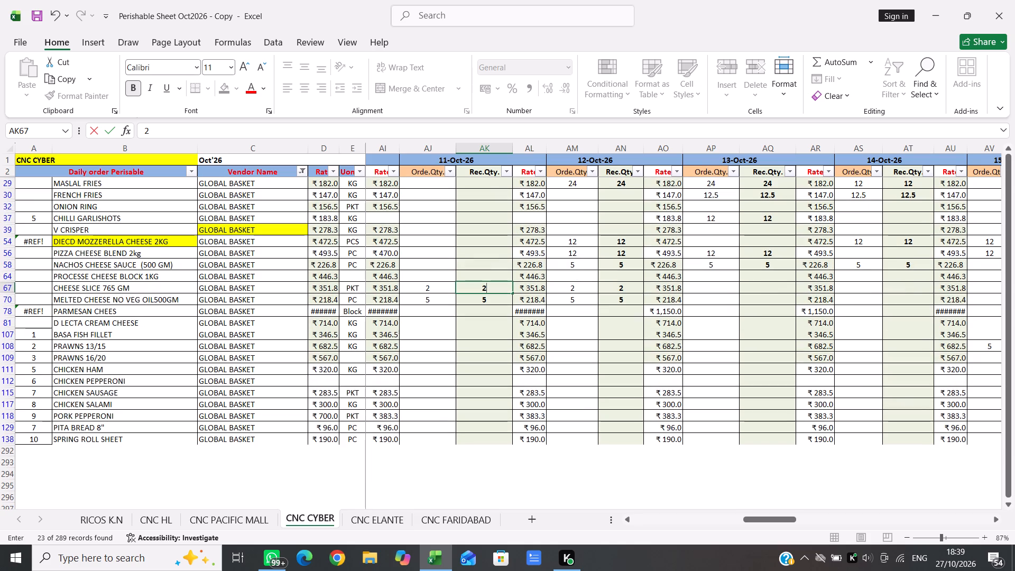
{"action": "left_click", "coordinate": [419, 243]}
{"action": "type", "text": "12"}
{"action": "key", "text": "Right"}
{"action": "type", "text": "12"}
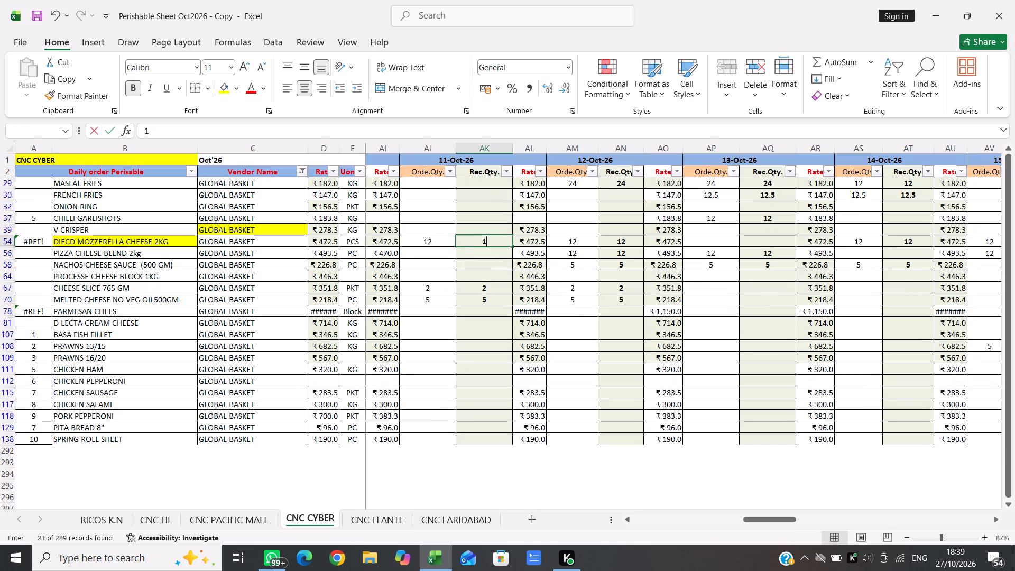
{"action": "key", "text": "Down"}
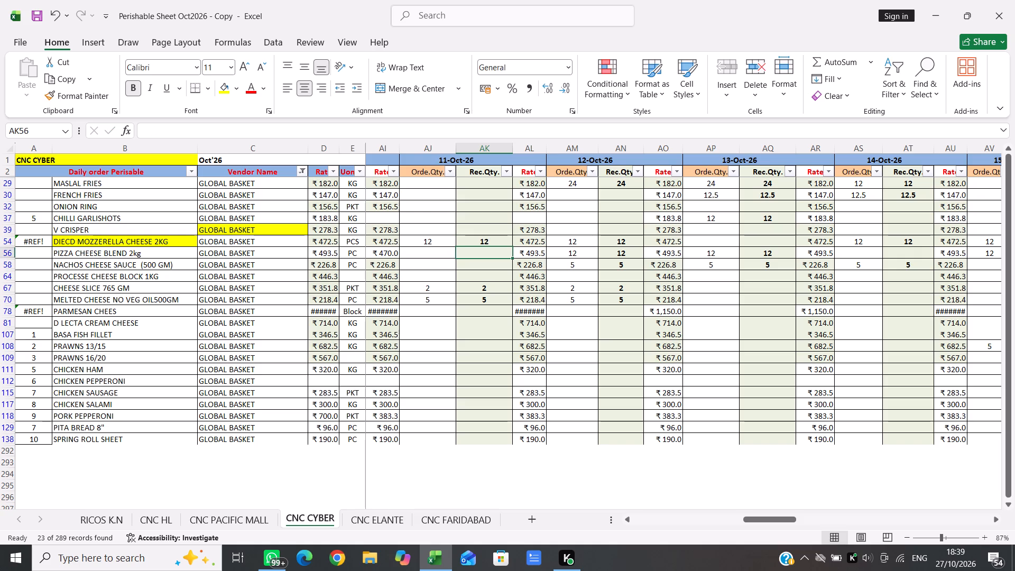
Check the 12-Oct-26 ordered quantities of the GLOBAL BASKET items, including MELTED CHEESE NO VEG OIL500GM and MASLAL FRIES.
{"action": "scroll", "coordinate": [544, 269], "scroll_direction": "left", "scroll_amount": 1}
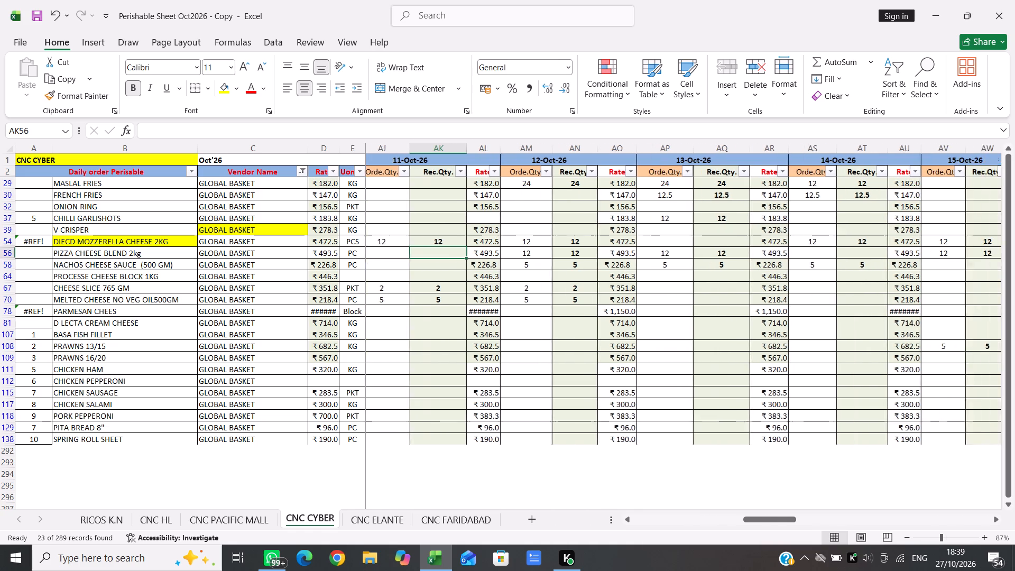
{"action": "scroll", "coordinate": [544, 269], "scroll_direction": "left", "scroll_amount": 2}
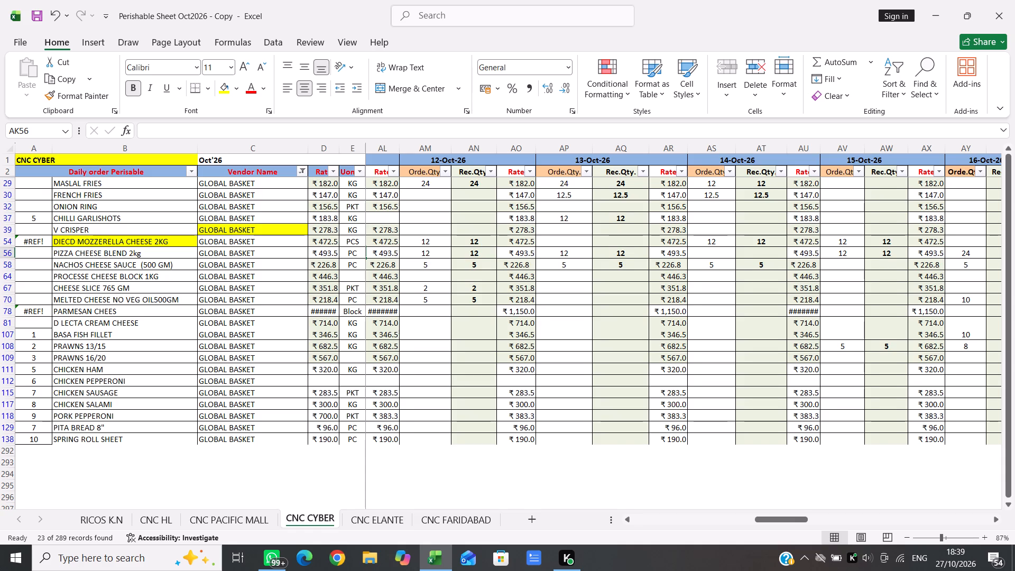
{"action": "scroll", "coordinate": [441, 305], "scroll_direction": "right", "scroll_amount": 2}
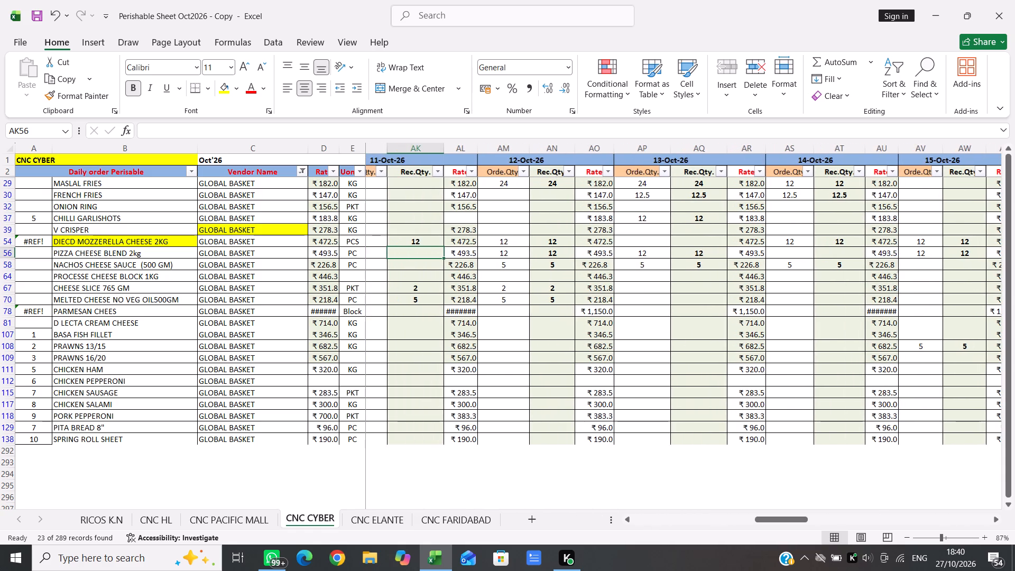
{"action": "scroll", "coordinate": [441, 305], "scroll_direction": "right", "scroll_amount": 1}
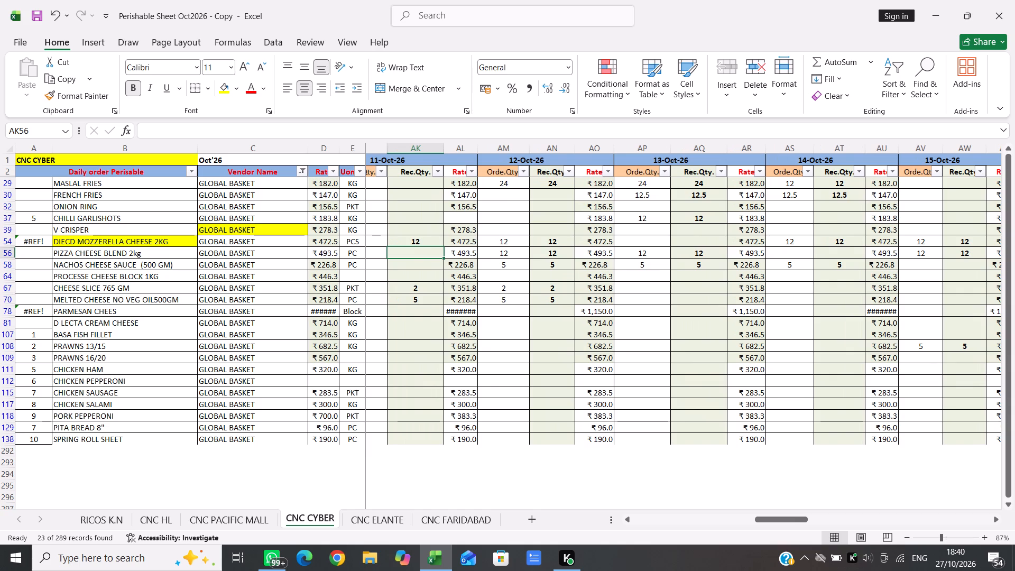
{"action": "scroll", "coordinate": [441, 305], "scroll_direction": "right", "scroll_amount": 2}
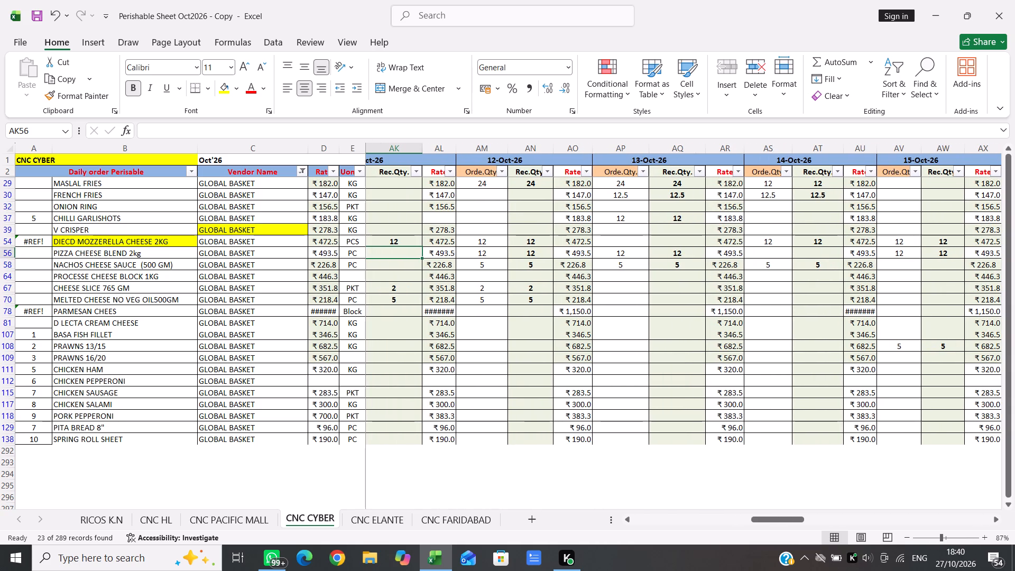
{"action": "left_click", "coordinate": [499, 299]}
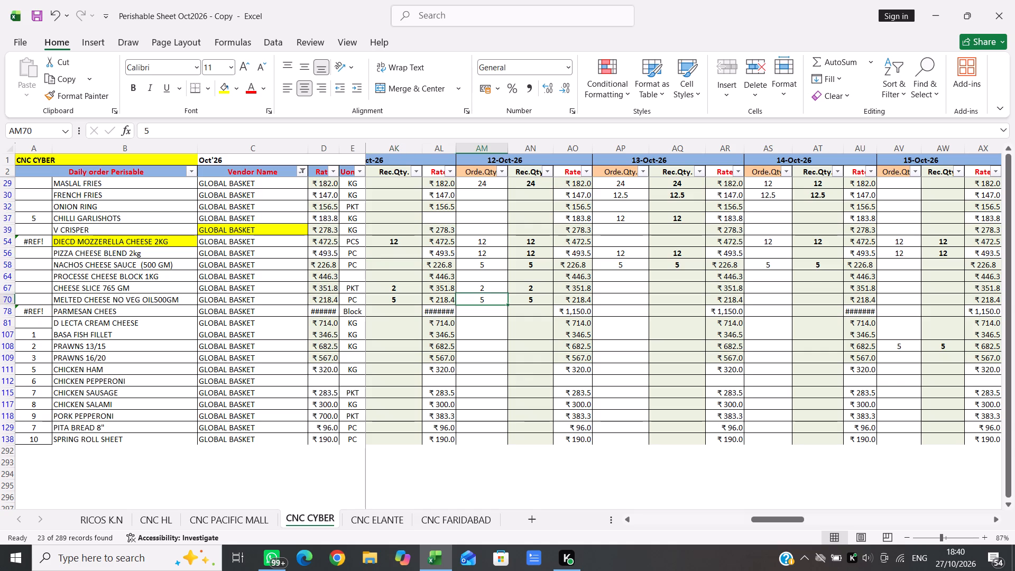
{"action": "left_click", "coordinate": [489, 183]}
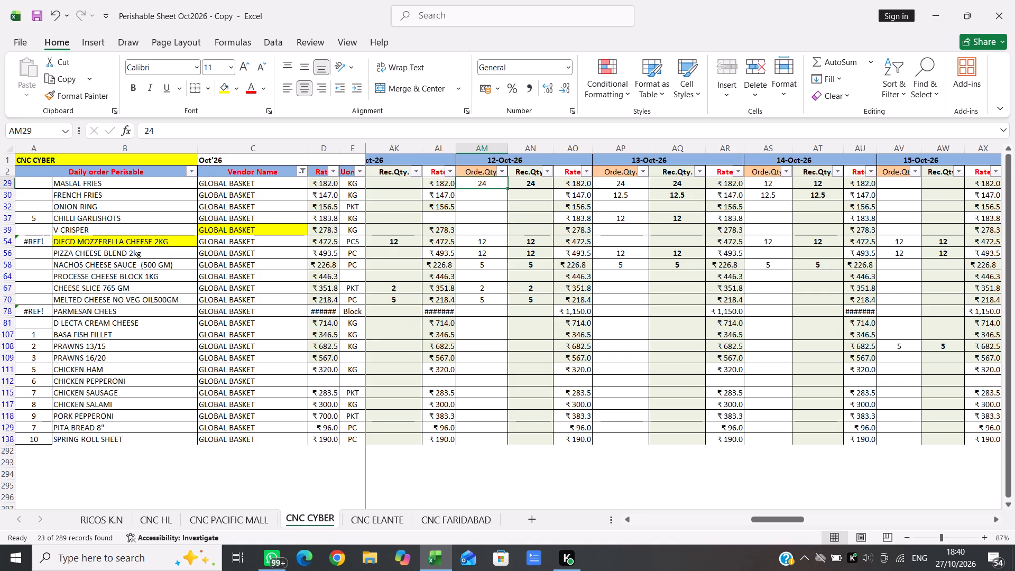
Clear the 12-Oct-26 ordered and received quantities of DIECD MOZZERELLA CHEESE 2KG.
{"action": "left_click", "coordinate": [484, 242]}
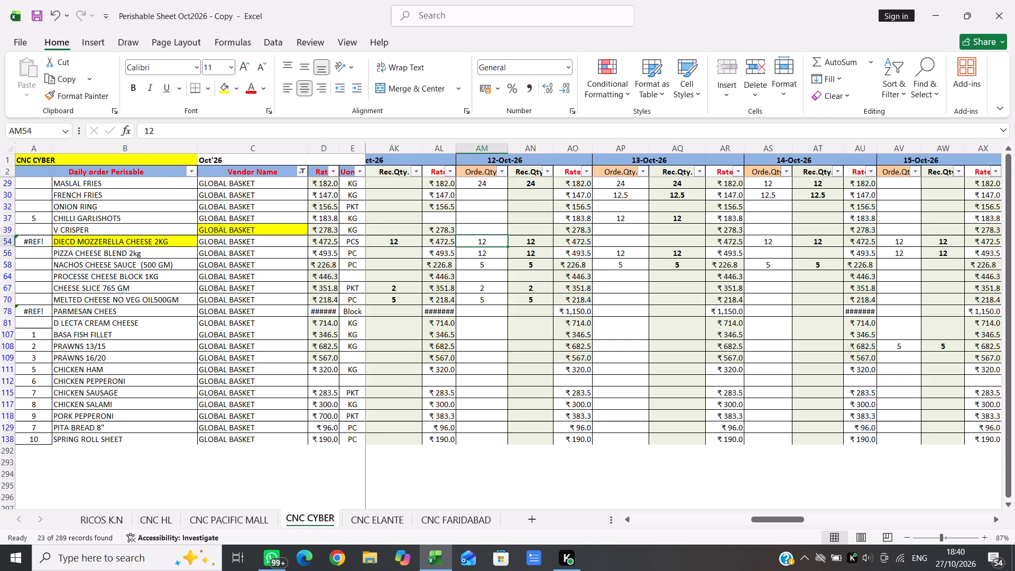
{"action": "scroll", "coordinate": [484, 242], "scroll_direction": "right", "scroll_amount": 1}
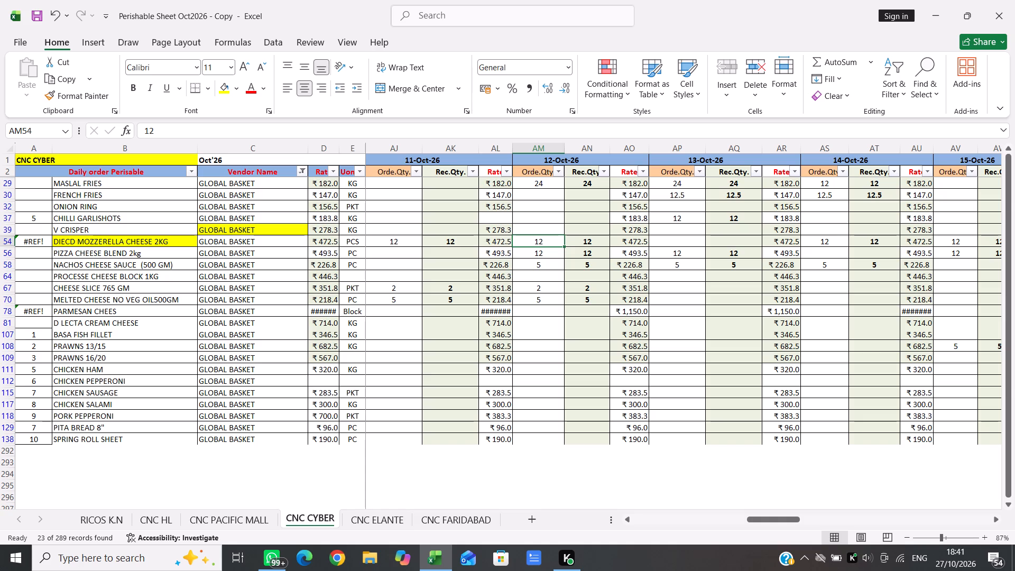
{"action": "key", "text": "BackSpace"}
{"action": "key", "text": "Right"}
{"action": "key", "text": "BackSpace"}
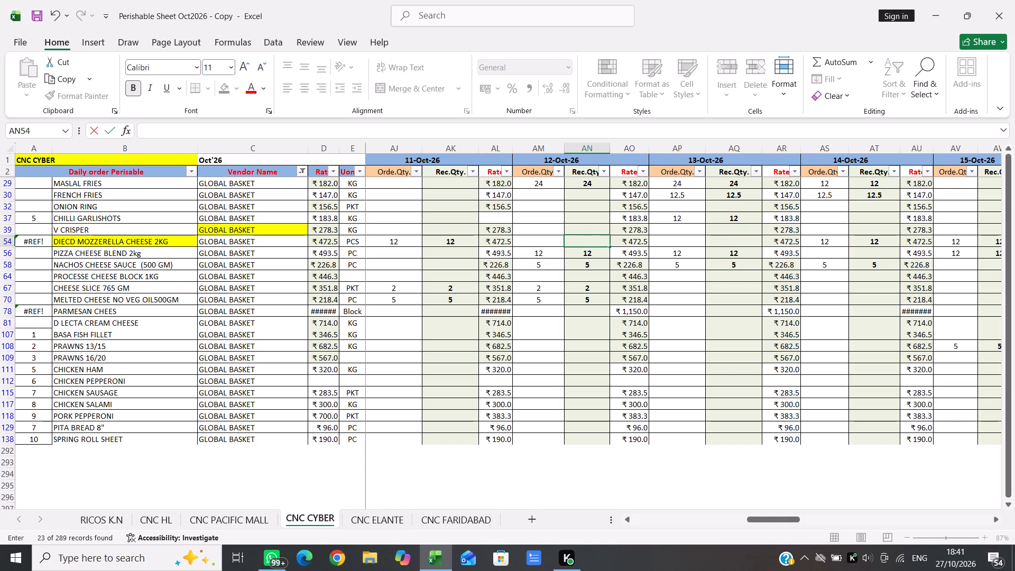
Clear the 12-Oct-26 ordered and received quantities of CHEESE SLICE 765 GM and MELTED CHEESE NO VEG OIL500GM.
{"action": "left_click", "coordinate": [540, 285]}
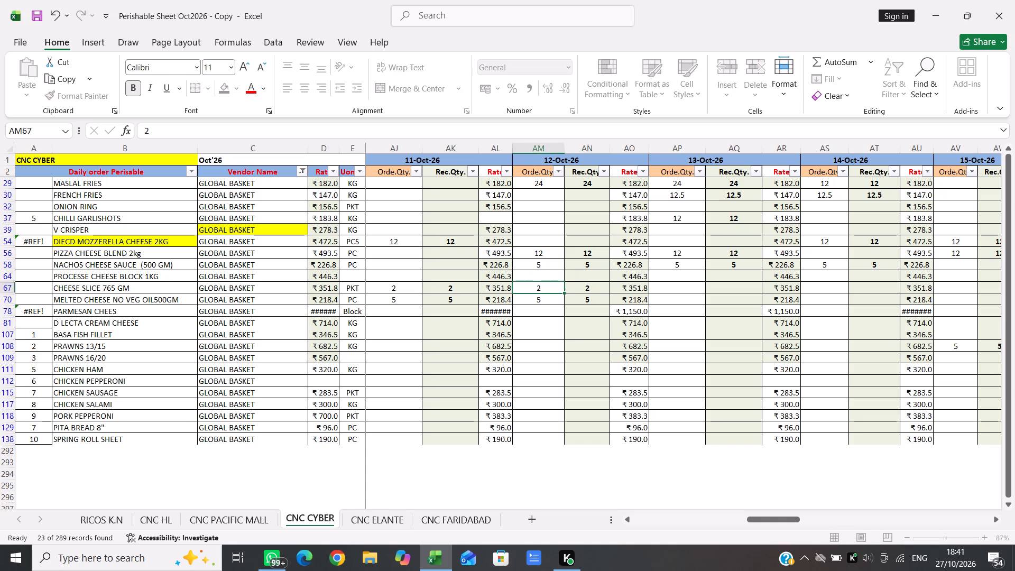
{"action": "key", "text": "BackSpace"}
{"action": "key", "text": "Right"}
{"action": "key", "text": "BackSpace"}
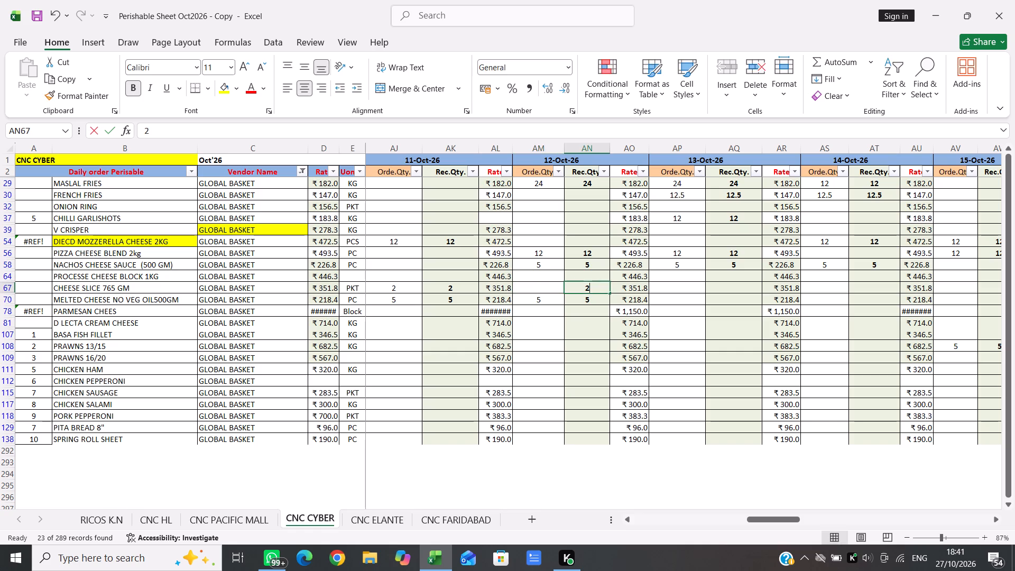
{"action": "key", "text": "Down"}
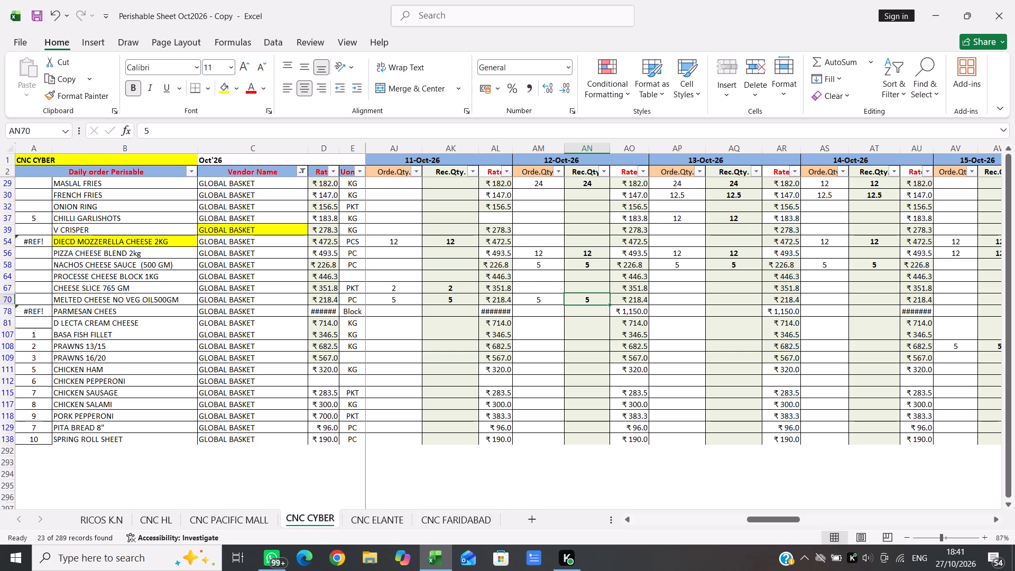
{"action": "key", "text": "BackSpace"}
{"action": "key", "text": "Left"}
{"action": "key", "text": "BackSpace"}
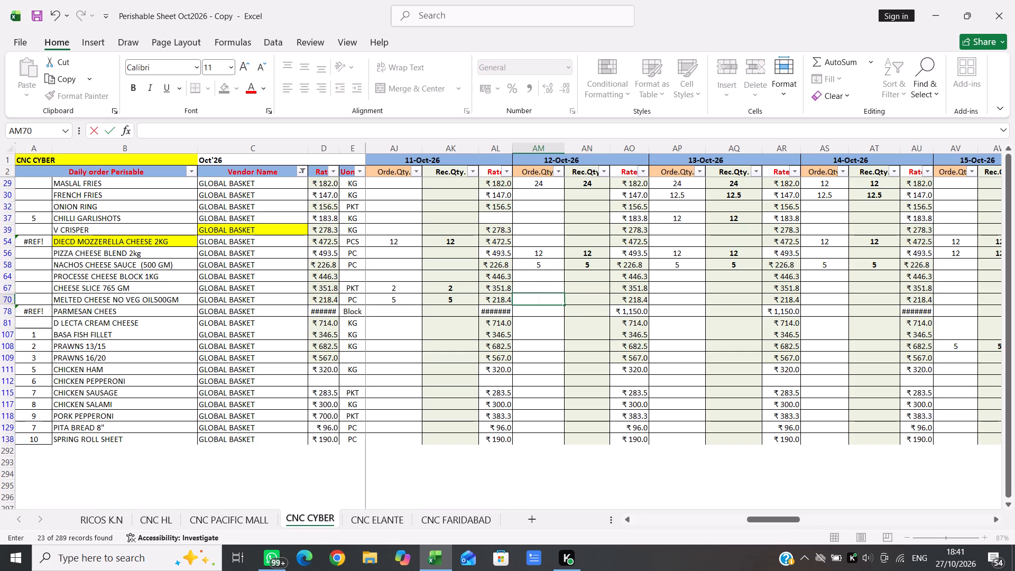
Check the ordered quantities of NACHOS CHEESE SAUCE for 12-Oct-26 and of CHICKEN SAUSAGE and PORK PEPPERONI for 09-Oct-26.
{"action": "left_click", "coordinate": [542, 263]}
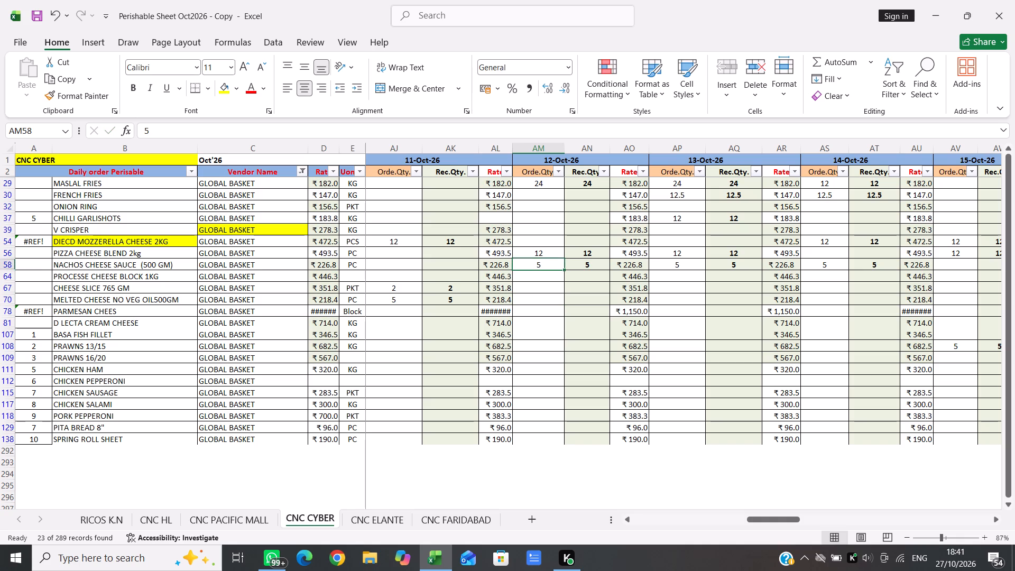
{"action": "scroll", "coordinate": [542, 263], "scroll_direction": "up", "scroll_amount": 1}
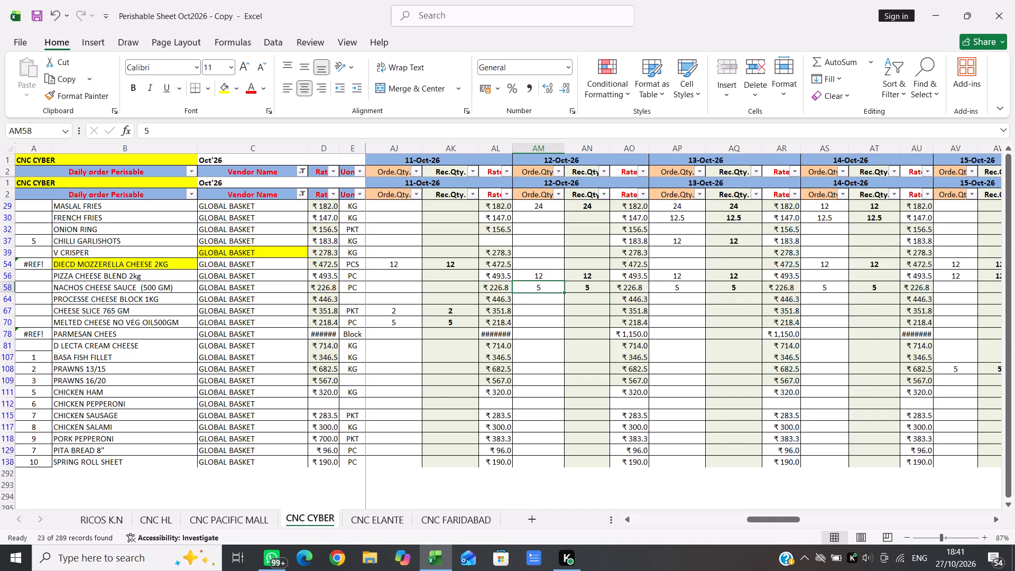
{"action": "scroll", "coordinate": [542, 263], "scroll_direction": "right", "scroll_amount": 3}
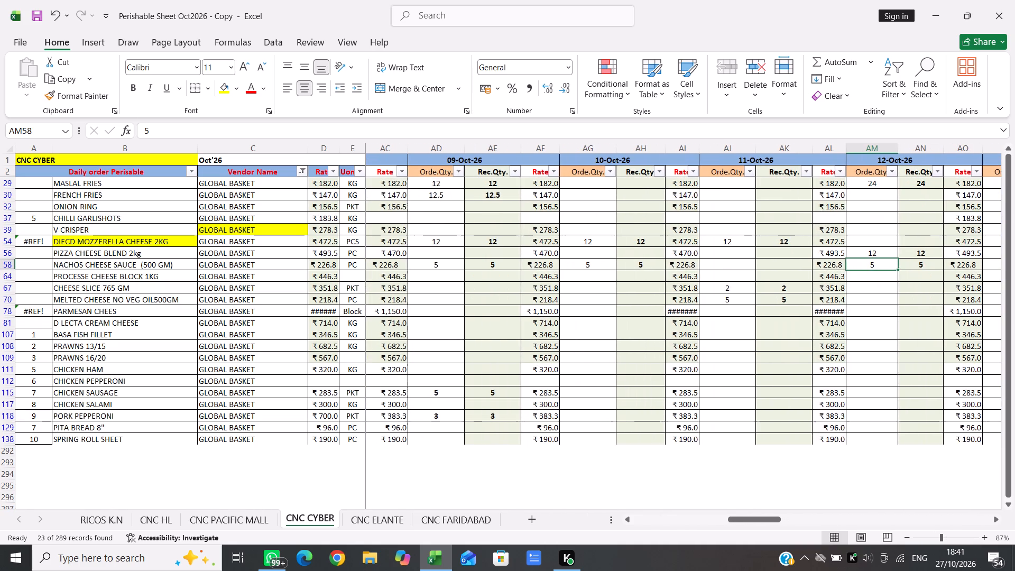
{"action": "scroll", "coordinate": [542, 263], "scroll_direction": "right", "scroll_amount": 1}
{"action": "scroll", "coordinate": [542, 263], "scroll_direction": "up", "scroll_amount": 1}
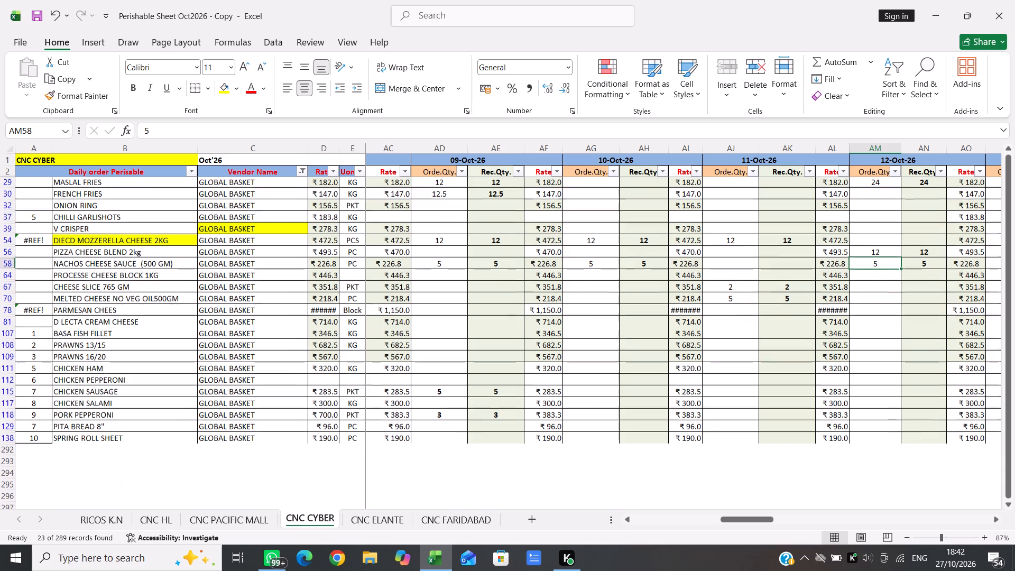
{"action": "left_click", "coordinate": [447, 393]}
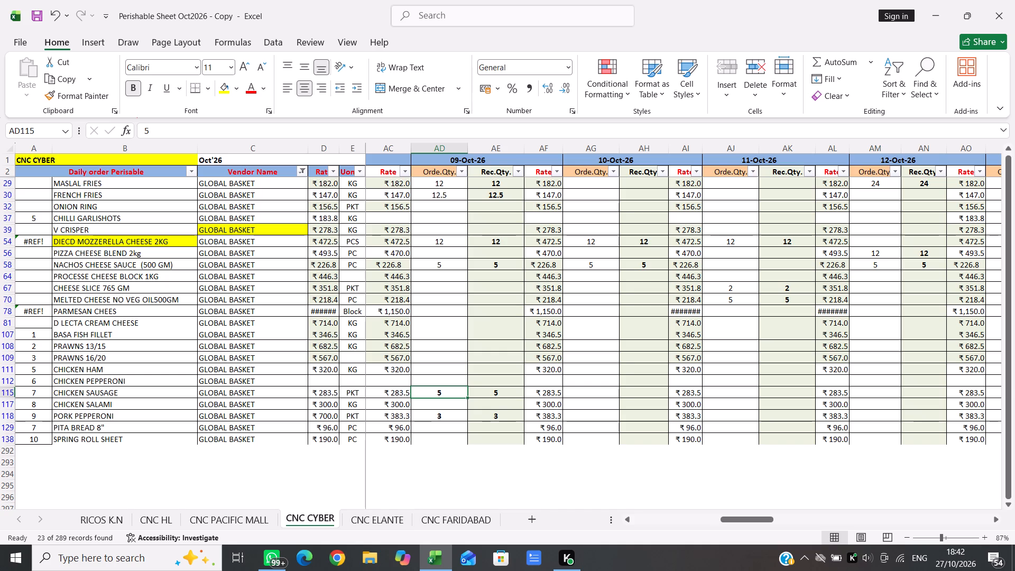
{"action": "left_click", "coordinate": [447, 417]}
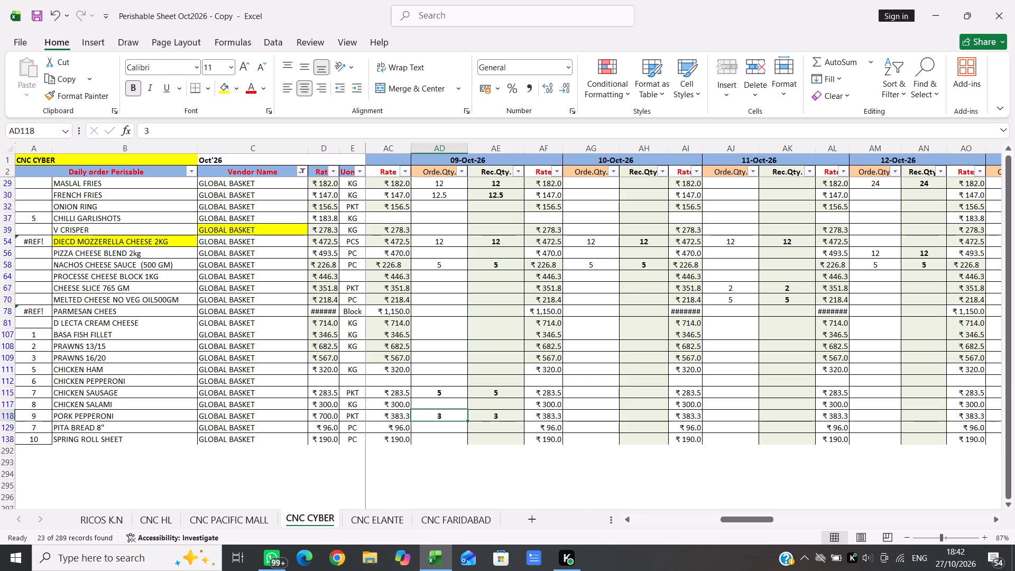
Check the 09-Oct-26 ordered quantities of DIECD MOZZERELLA CHEESE 2KG, NACHOS CHEESE SAUCE and FRENCH FRIES.
{"action": "scroll", "coordinate": [447, 417], "scroll_direction": "up", "scroll_amount": 1}
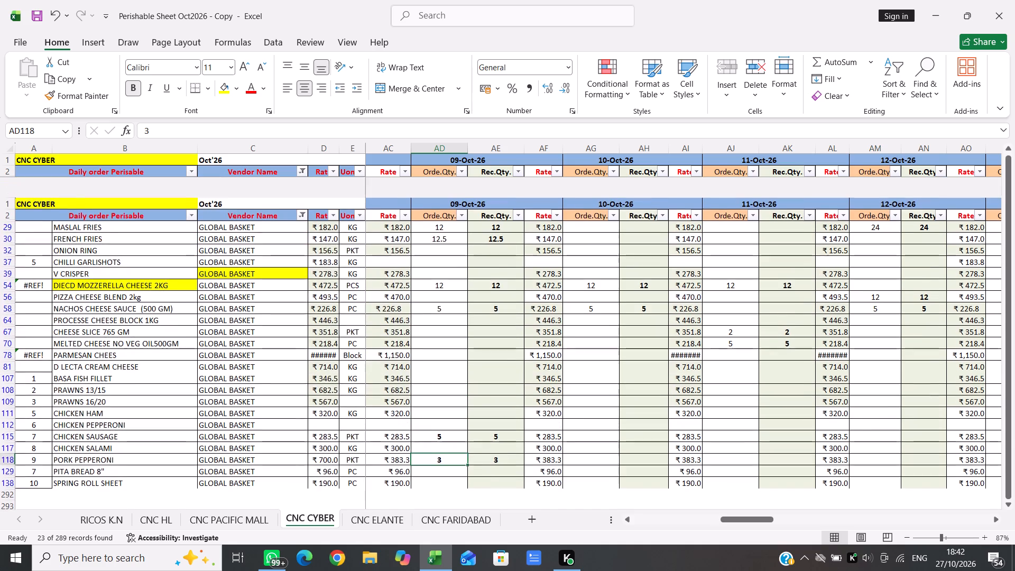
{"action": "scroll", "coordinate": [447, 417], "scroll_direction": "up", "scroll_amount": 1}
{"action": "left_click", "coordinate": [439, 240]}
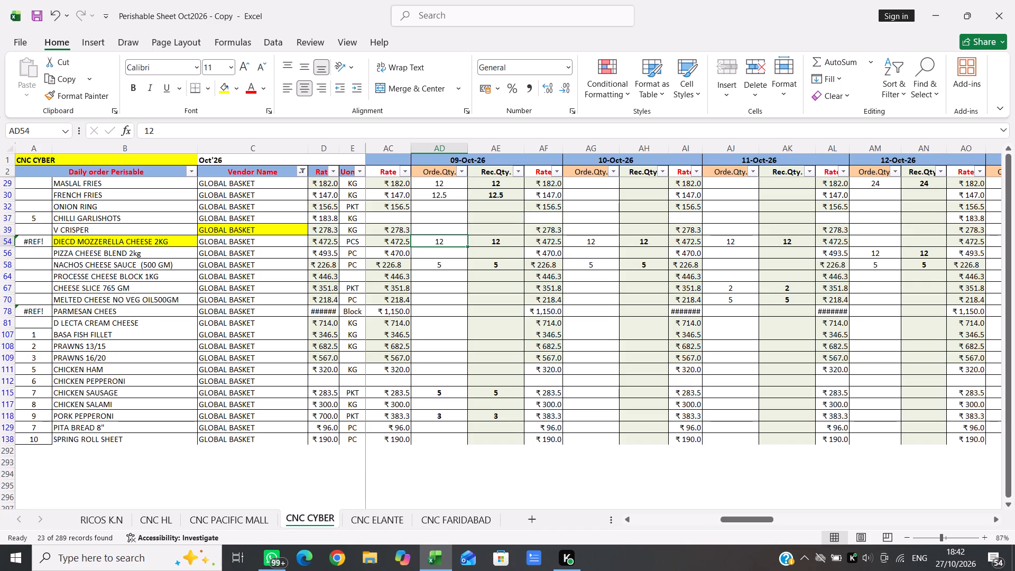
{"action": "left_click", "coordinate": [437, 264]}
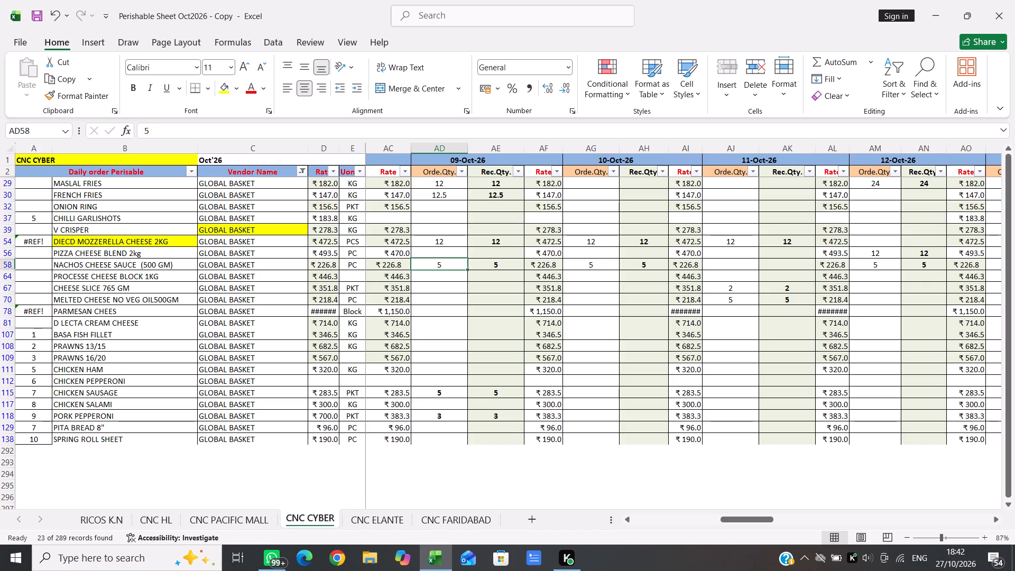
{"action": "scroll", "coordinate": [437, 264], "scroll_direction": "up", "scroll_amount": 1}
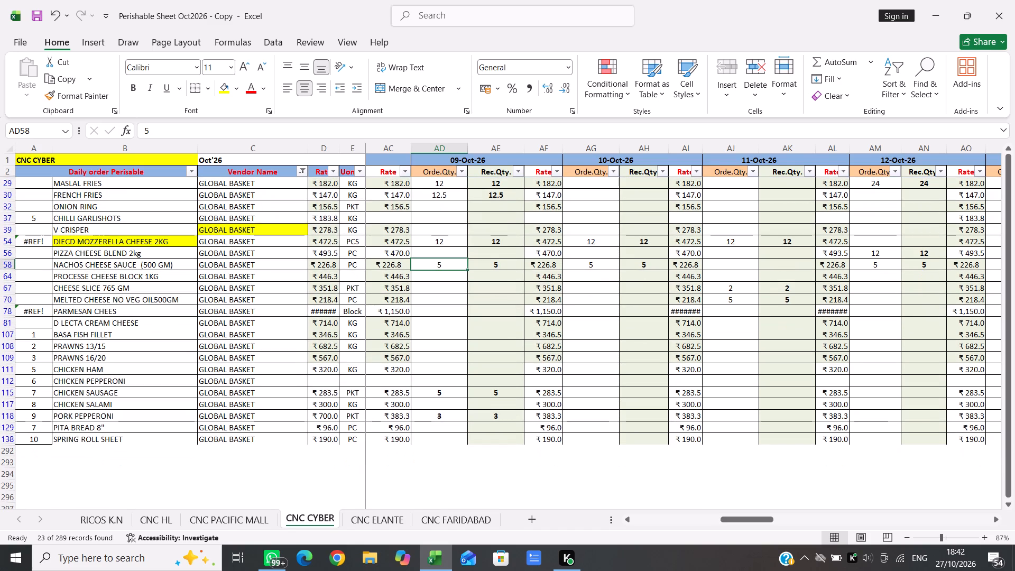
{"action": "left_click", "coordinate": [432, 191]}
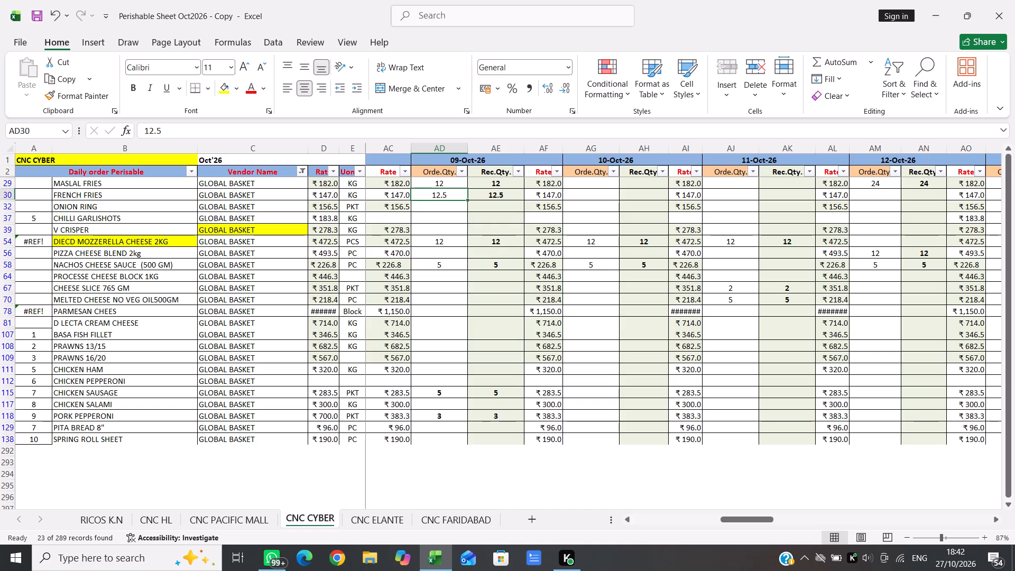
Review the GLOBAL BASKET ordered and received quantities for 12-Oct-26 through 16-Oct-26.
{"action": "scroll", "coordinate": [601, 291], "scroll_direction": "left", "scroll_amount": 12}
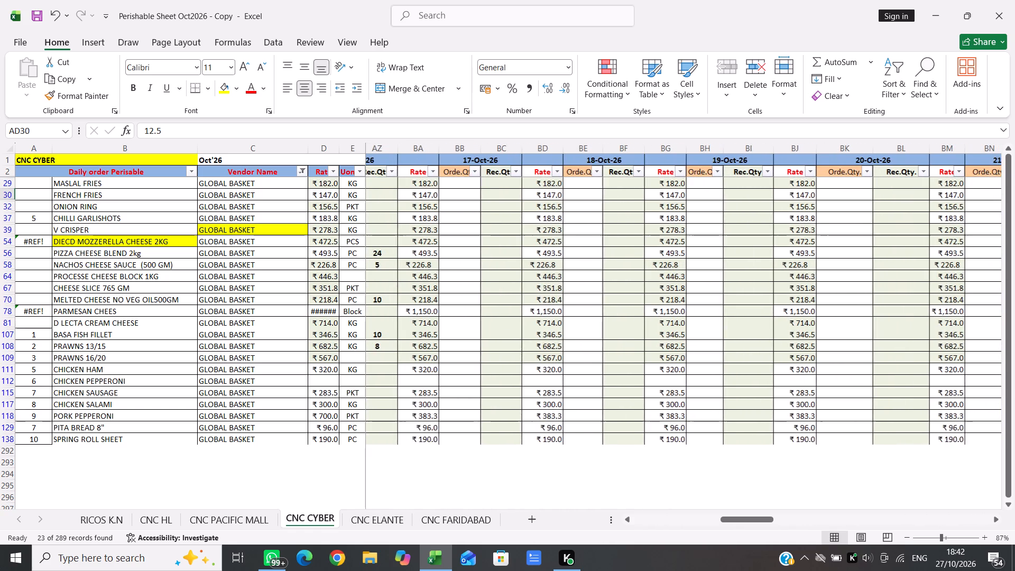
{"action": "scroll", "coordinate": [601, 291], "scroll_direction": "right", "scroll_amount": 1}
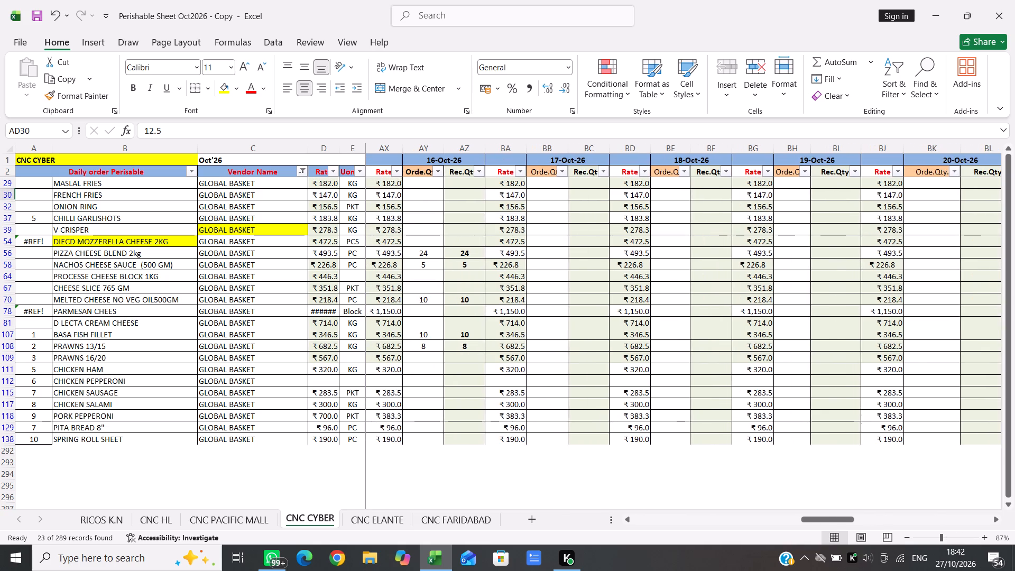
{"action": "scroll", "coordinate": [601, 291], "scroll_direction": "right", "scroll_amount": 6}
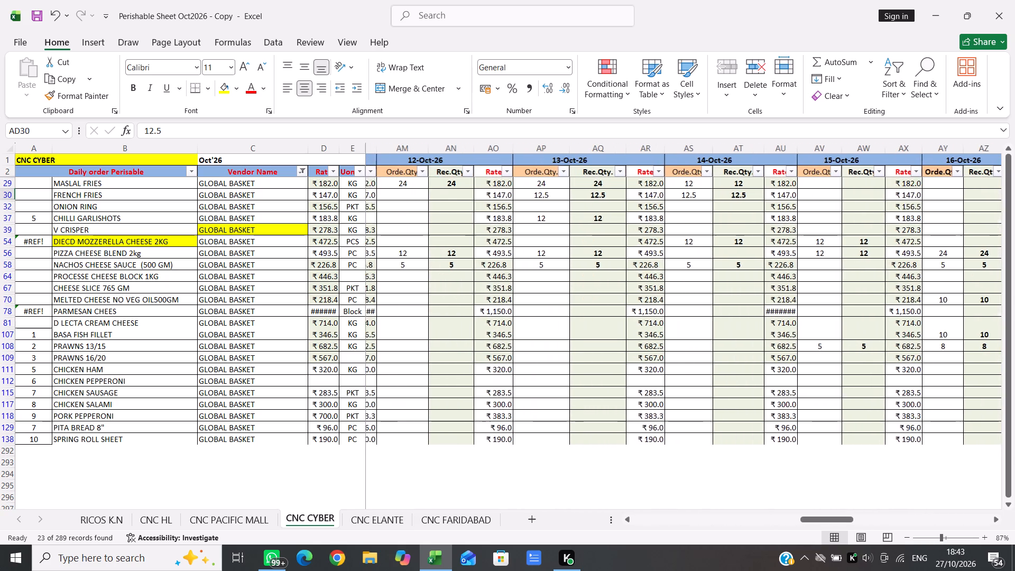
{"action": "scroll", "coordinate": [601, 291], "scroll_direction": "right", "scroll_amount": 1}
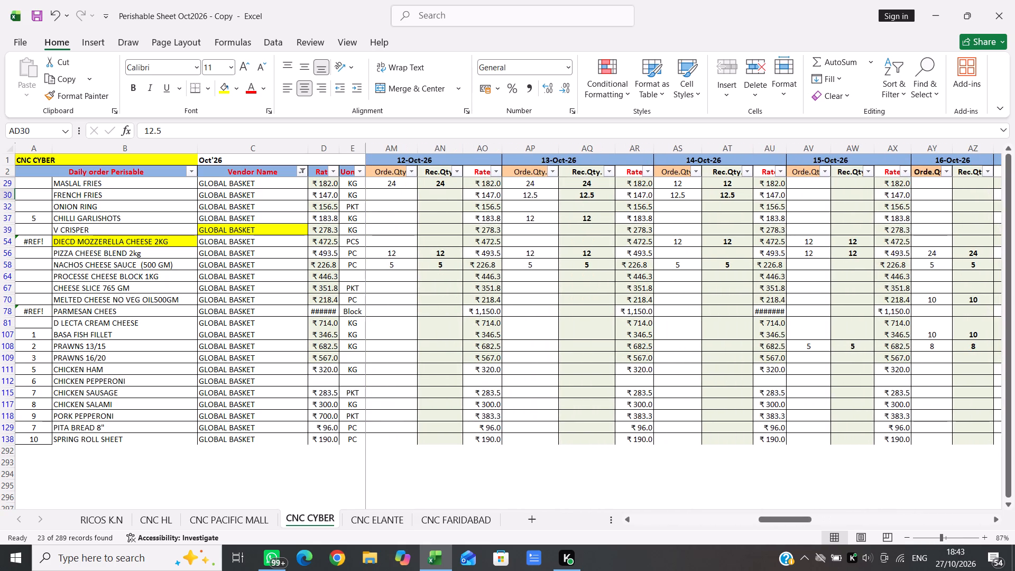
{"action": "scroll", "coordinate": [601, 291], "scroll_direction": "left", "scroll_amount": 8}
{"action": "scroll", "coordinate": [601, 291], "scroll_direction": "up", "scroll_amount": 1}
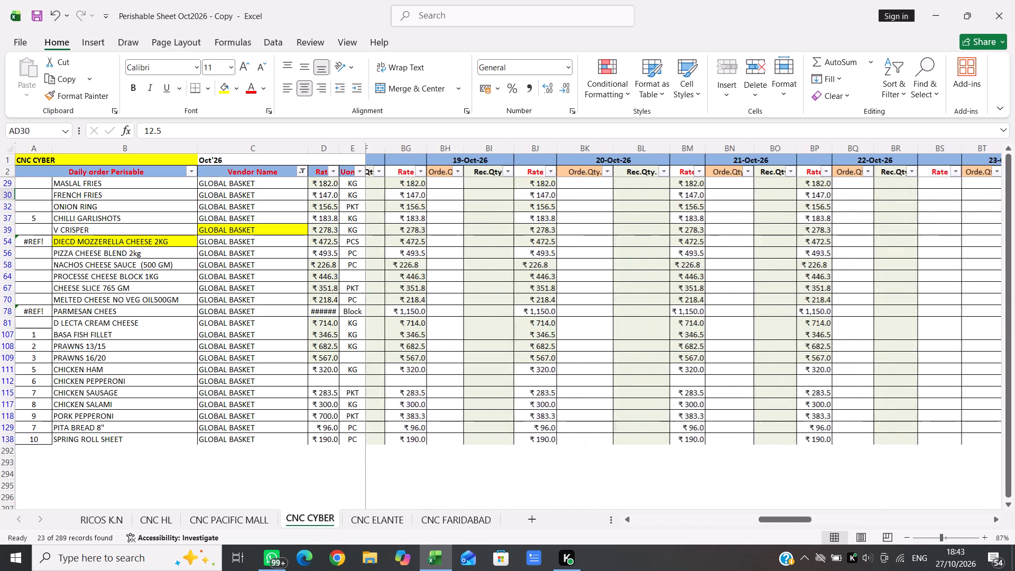
{"action": "scroll", "coordinate": [601, 291], "scroll_direction": "up", "scroll_amount": 1}
{"action": "scroll", "coordinate": [601, 291], "scroll_direction": "right", "scroll_amount": 5}
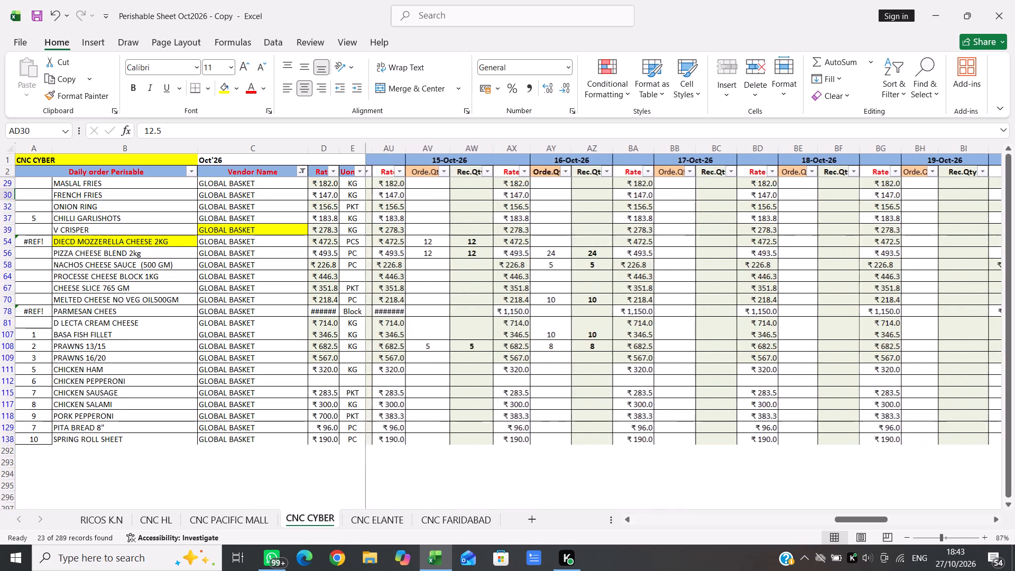
{"action": "scroll", "coordinate": [601, 291], "scroll_direction": "right", "scroll_amount": 3}
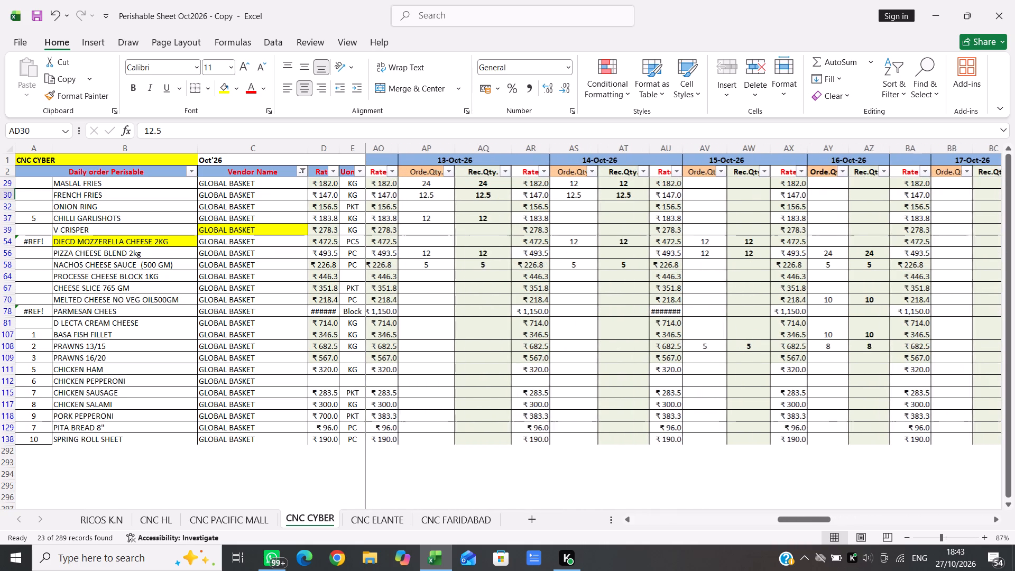
{"action": "scroll", "coordinate": [601, 291], "scroll_direction": "right", "scroll_amount": 1}
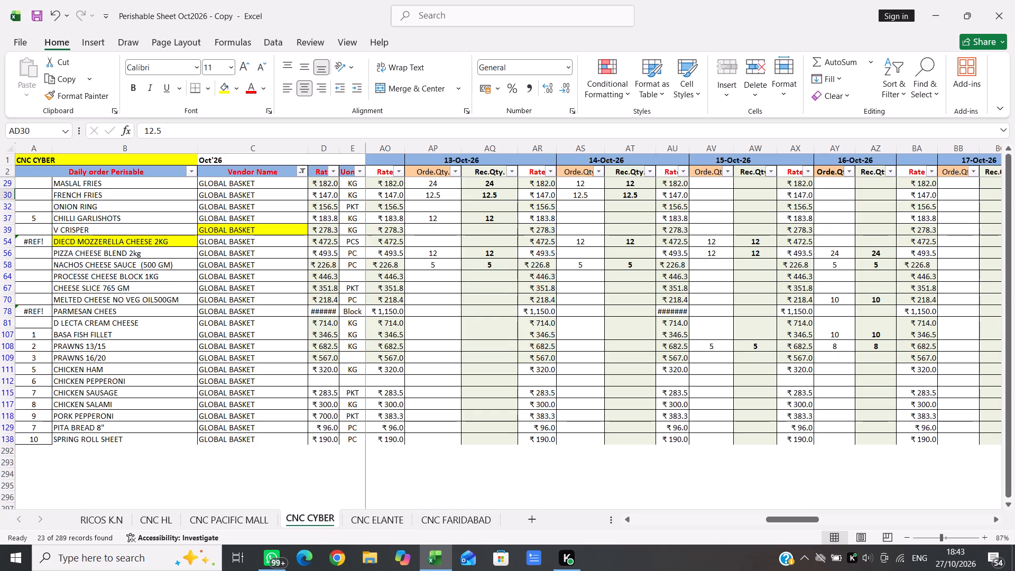
{"action": "scroll", "coordinate": [892, 338], "scroll_direction": "left", "scroll_amount": 3}
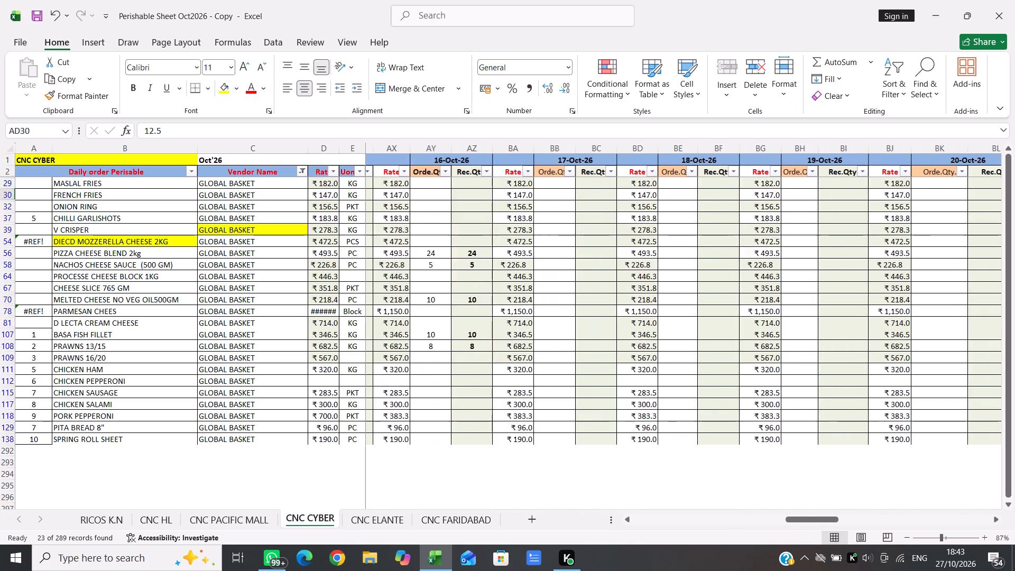
{"action": "scroll", "coordinate": [892, 338], "scroll_direction": "right", "scroll_amount": 2}
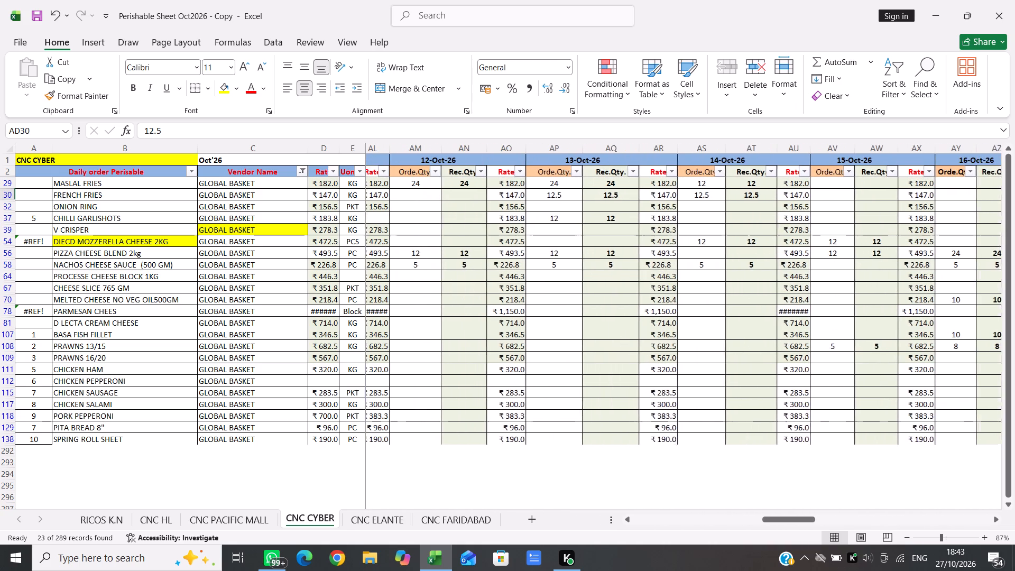
{"action": "scroll", "coordinate": [892, 338], "scroll_direction": "right", "scroll_amount": 1}
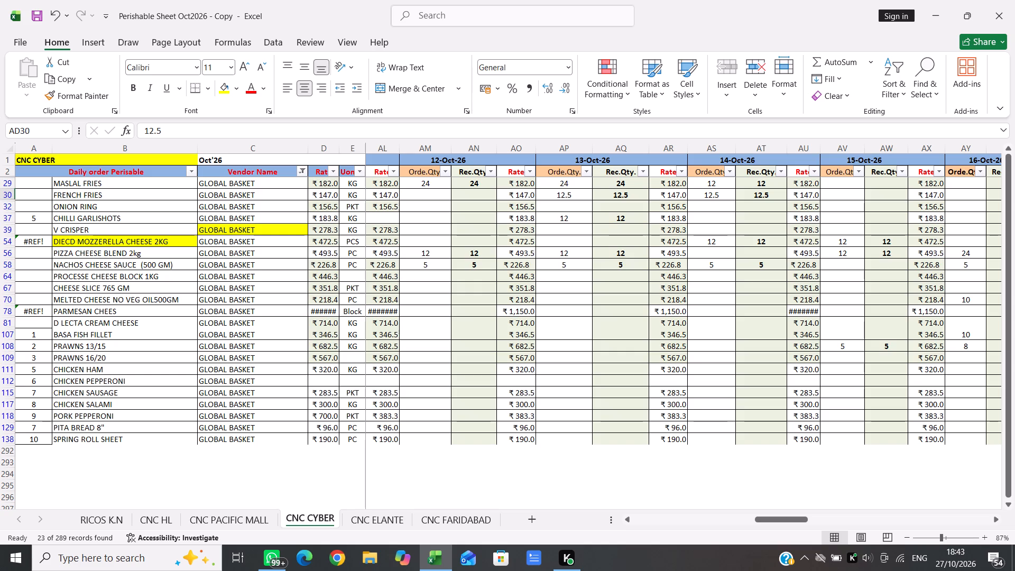
Check the 10-Oct-26 ordered quantities of DIECD MOZZERELLA CHEESE 2KG and PIZZA CHEESE BLEND 2kg.
{"action": "scroll", "coordinate": [892, 338], "scroll_direction": "right", "scroll_amount": 3}
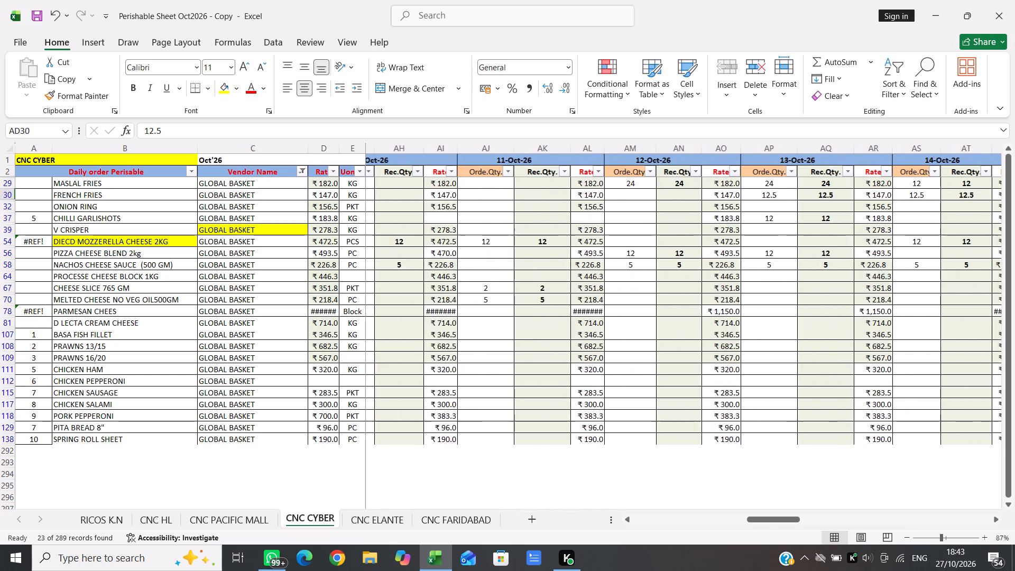
{"action": "scroll", "coordinate": [892, 338], "scroll_direction": "right", "scroll_amount": 1}
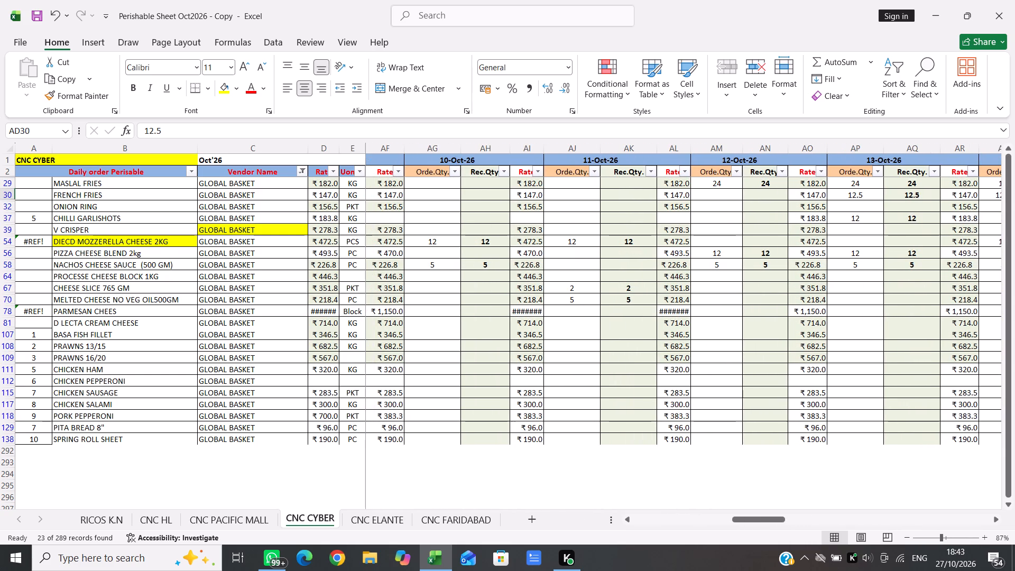
{"action": "scroll", "coordinate": [892, 338], "scroll_direction": "up", "scroll_amount": 1}
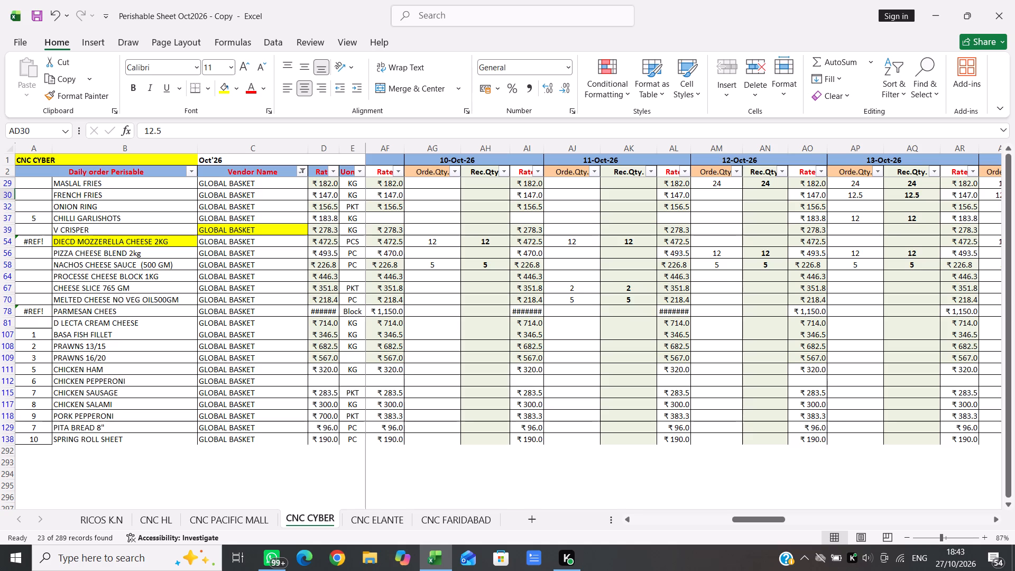
{"action": "left_click", "coordinate": [432, 238]}
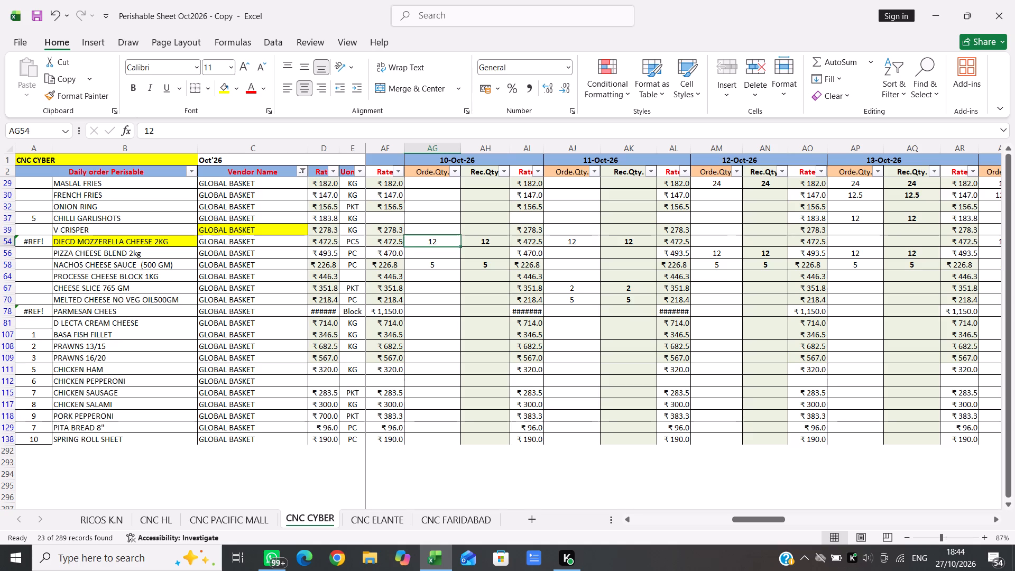
{"action": "left_click", "coordinate": [428, 255]}
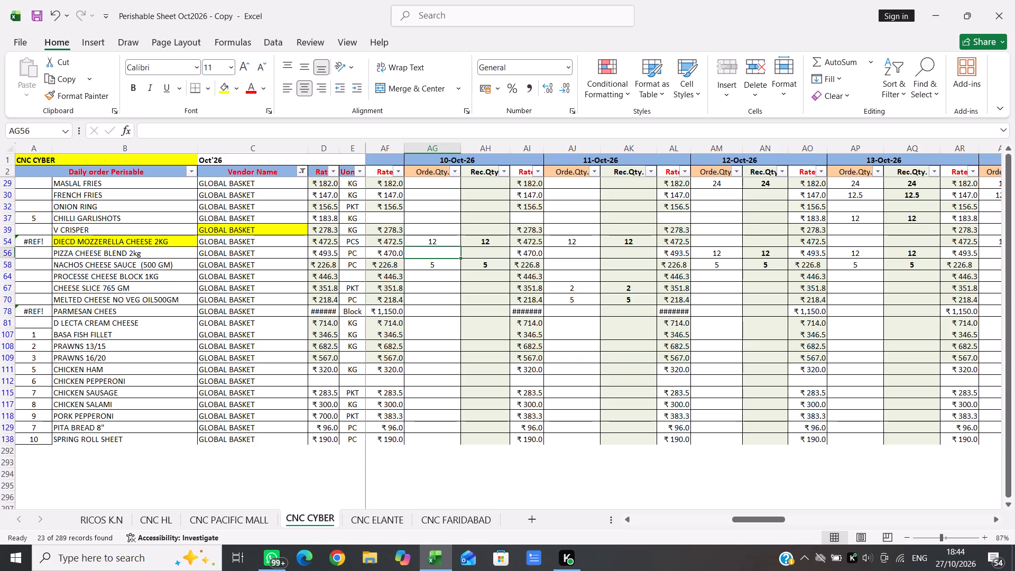
{"action": "left_click", "coordinate": [429, 237]}
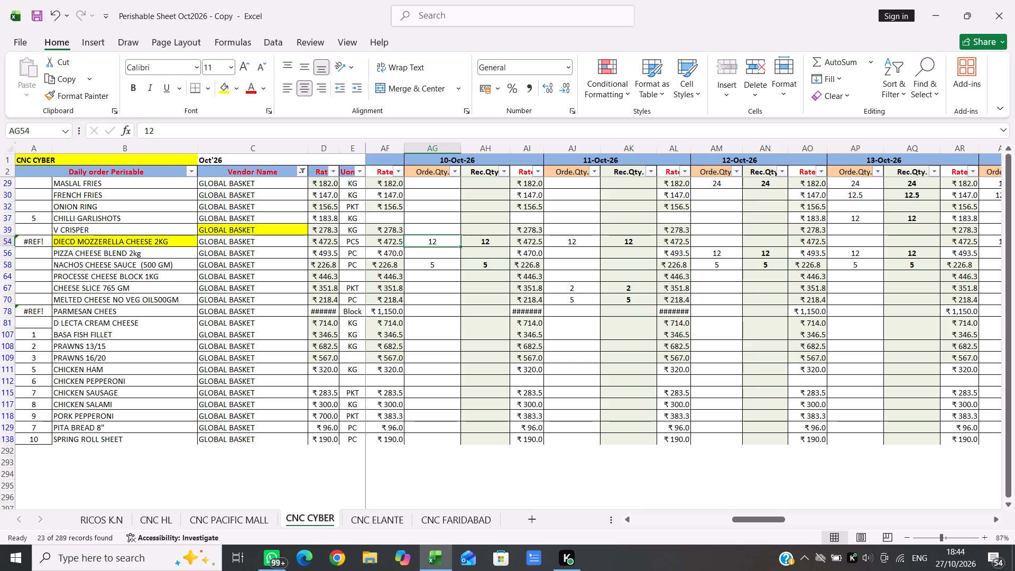
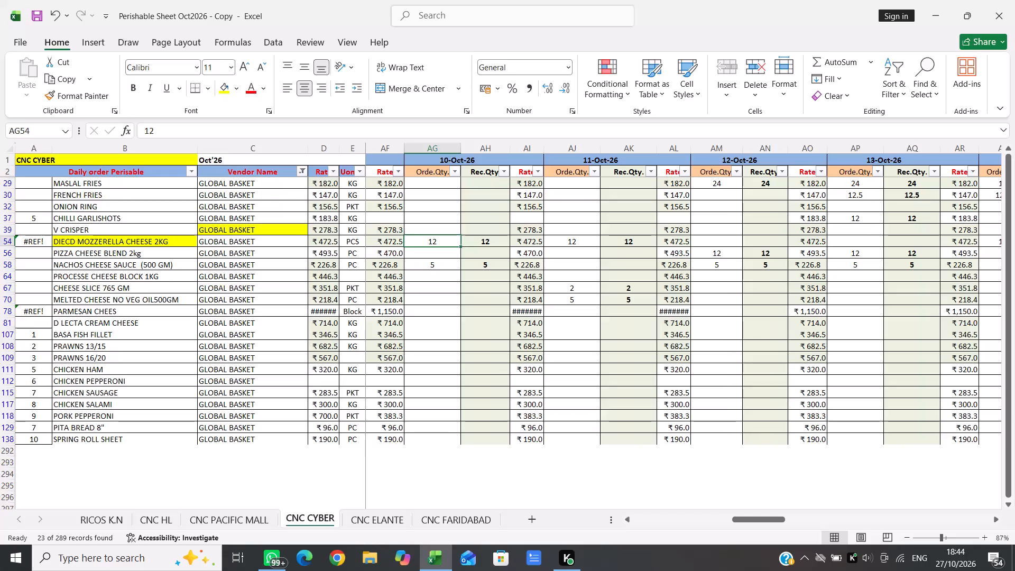
Set the 09-Oct-26 rate of DIECD MOZZERELLA CHEESE 2KG to 493.
{"action": "left_click", "coordinate": [384, 240]}
{"action": "type", "text": "493"}
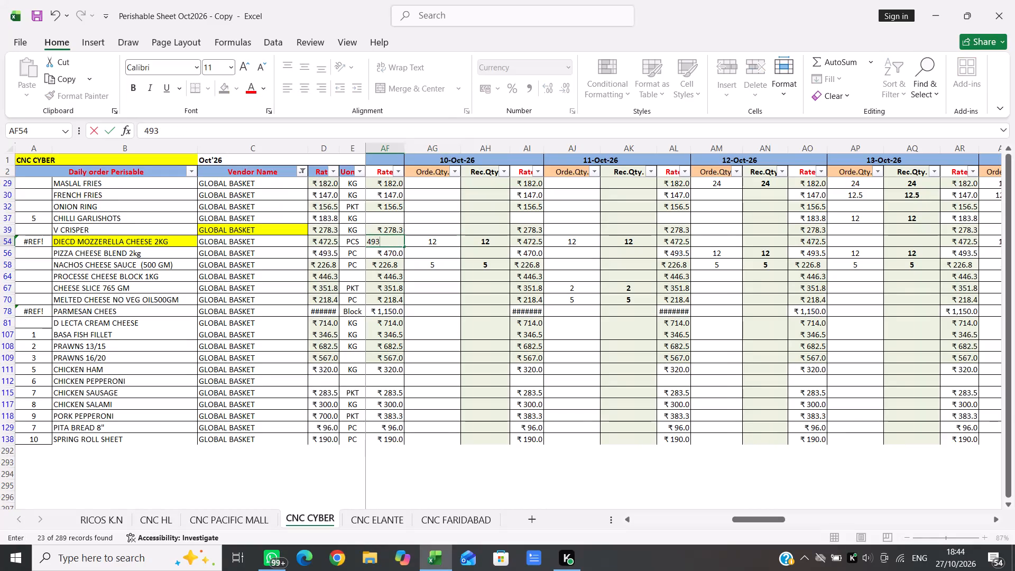
{"action": "key", "text": "Right"}
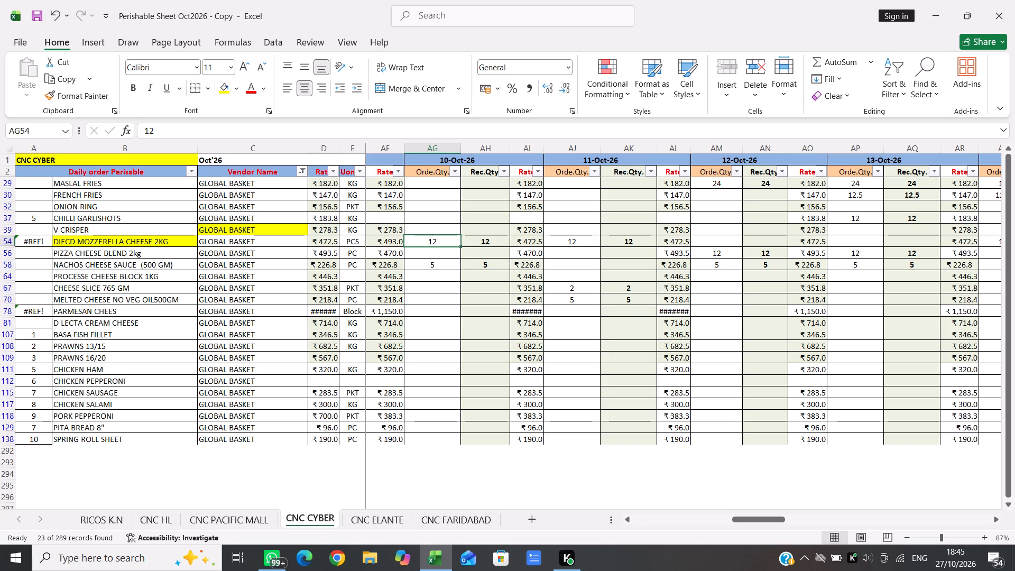
Check the ordered quantities of PRAWNS 13/15 for 08-Oct-26 and of MELTED CHEESE NO VEG OIL500GM and DIECD MOZZERELLA CHEESE 2KG for 07-Oct-26.
{"action": "scroll", "coordinate": [396, 266], "scroll_direction": "right", "scroll_amount": 2}
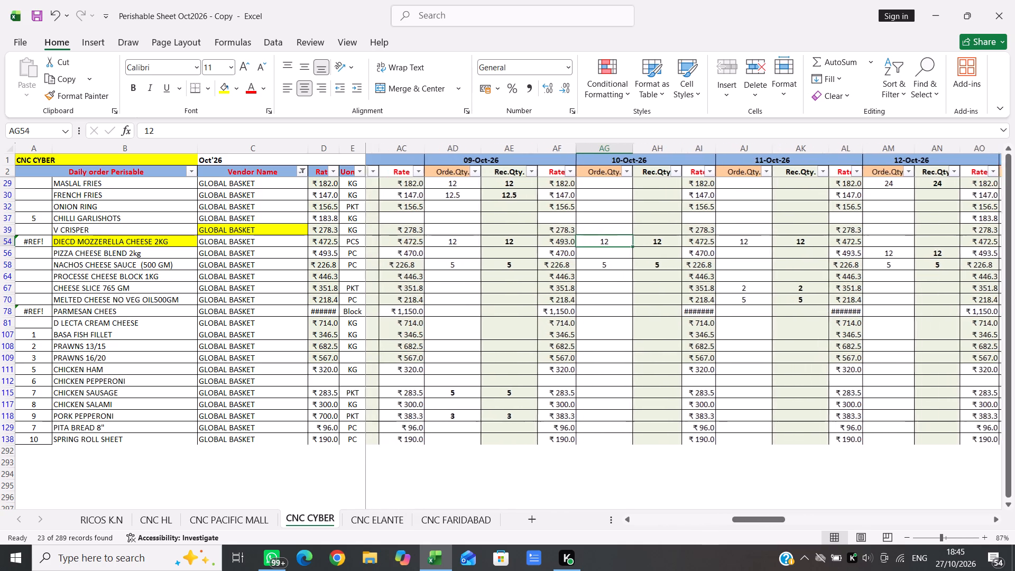
{"action": "scroll", "coordinate": [396, 266], "scroll_direction": "right", "scroll_amount": 3}
{"action": "scroll", "coordinate": [396, 266], "scroll_direction": "up", "scroll_amount": 1}
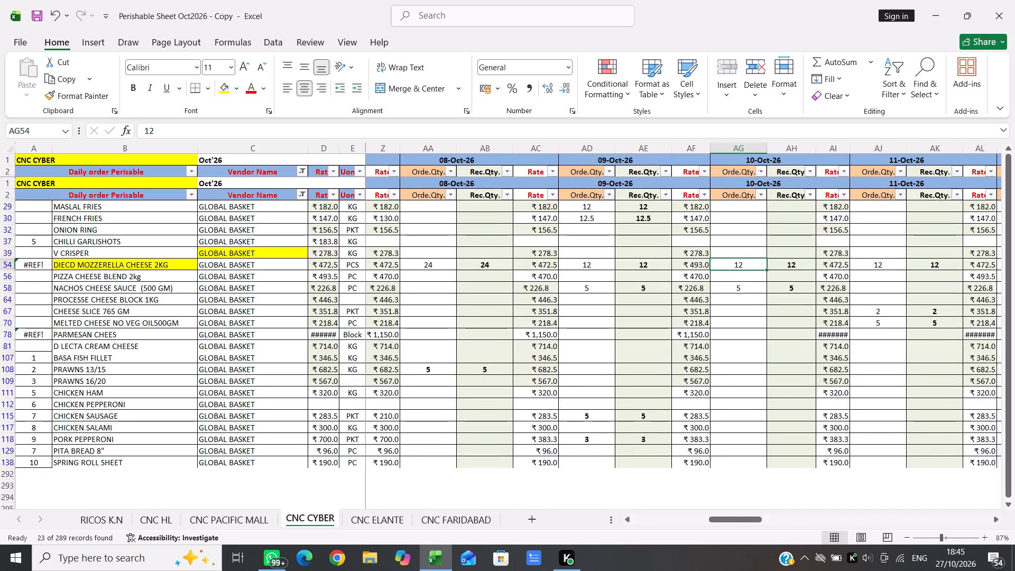
{"action": "scroll", "coordinate": [445, 242], "scroll_direction": "up", "scroll_amount": 1}
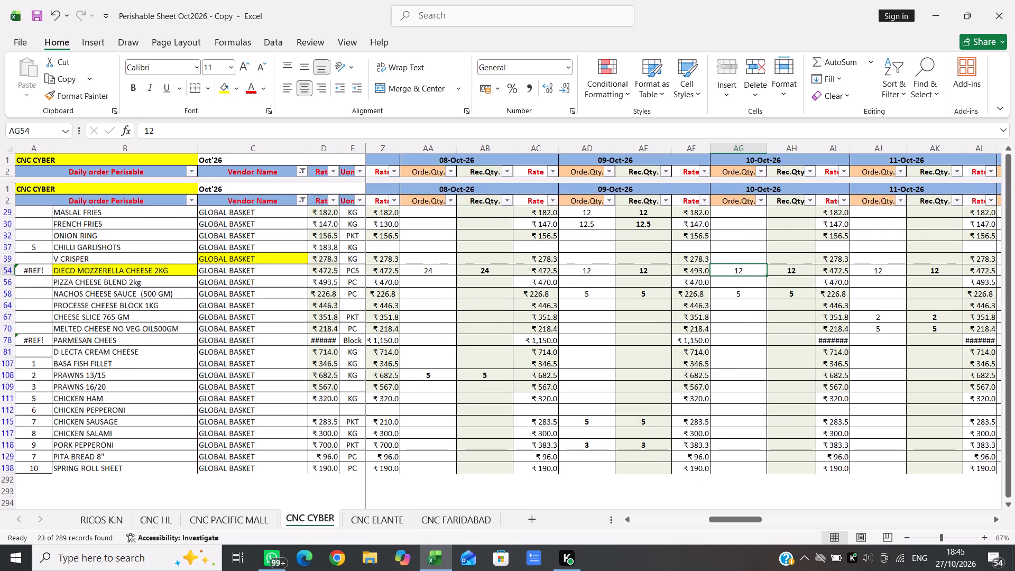
{"action": "scroll", "coordinate": [445, 242], "scroll_direction": "up", "scroll_amount": 1}
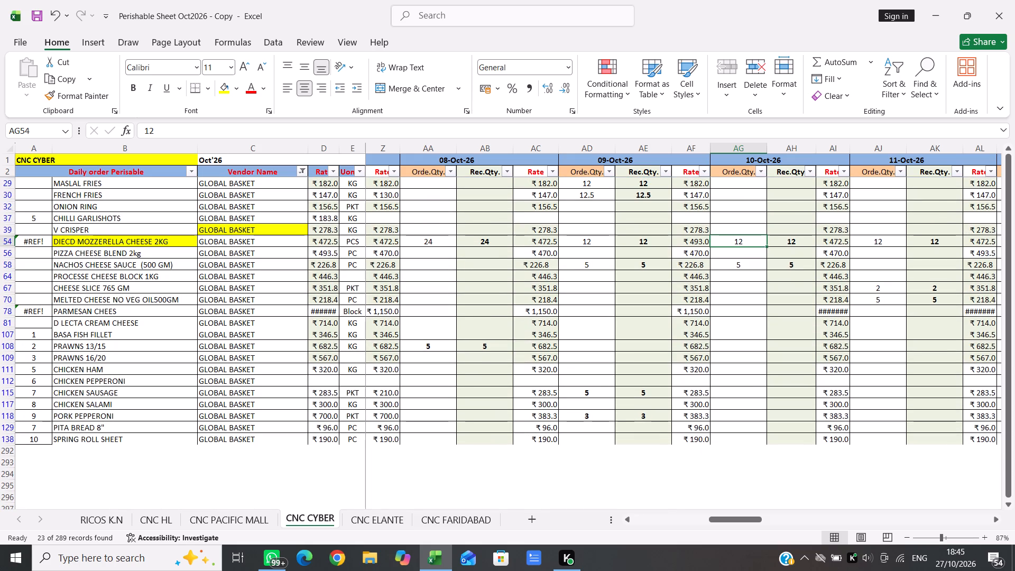
{"action": "left_click", "coordinate": [435, 346]}
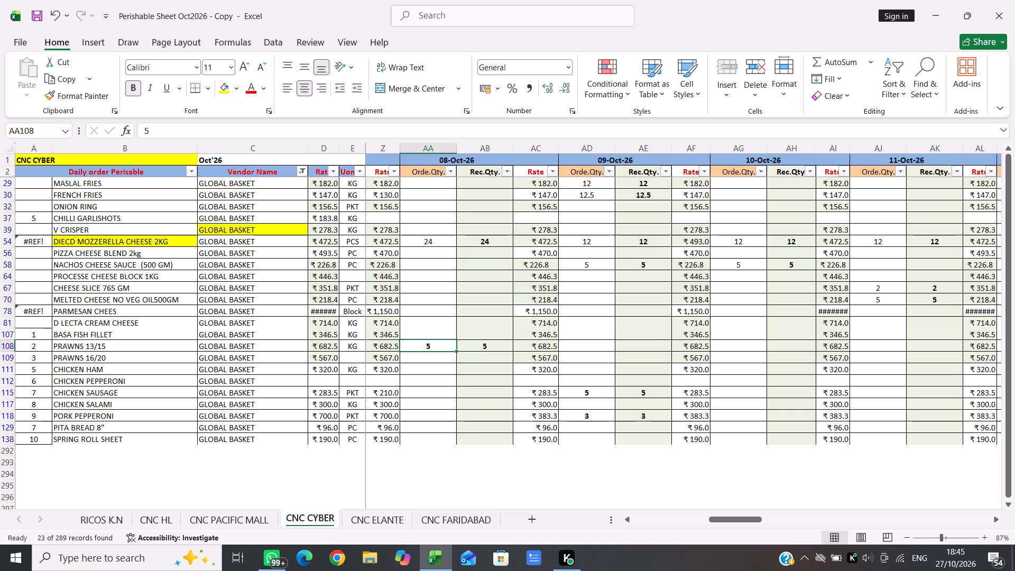
{"action": "scroll", "coordinate": [435, 346], "scroll_direction": "up", "scroll_amount": 1}
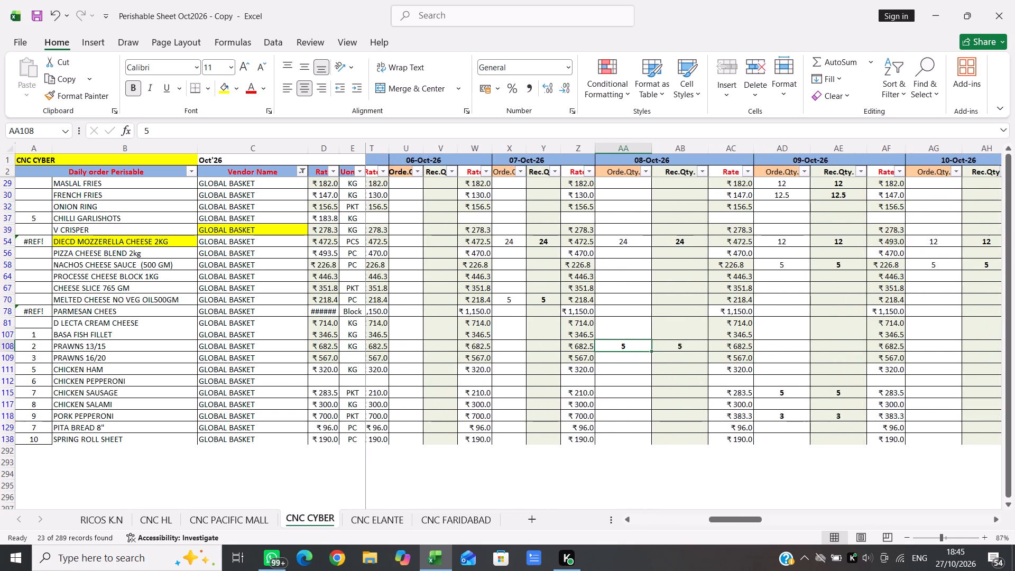
{"action": "scroll", "coordinate": [435, 346], "scroll_direction": "up", "scroll_amount": 1}
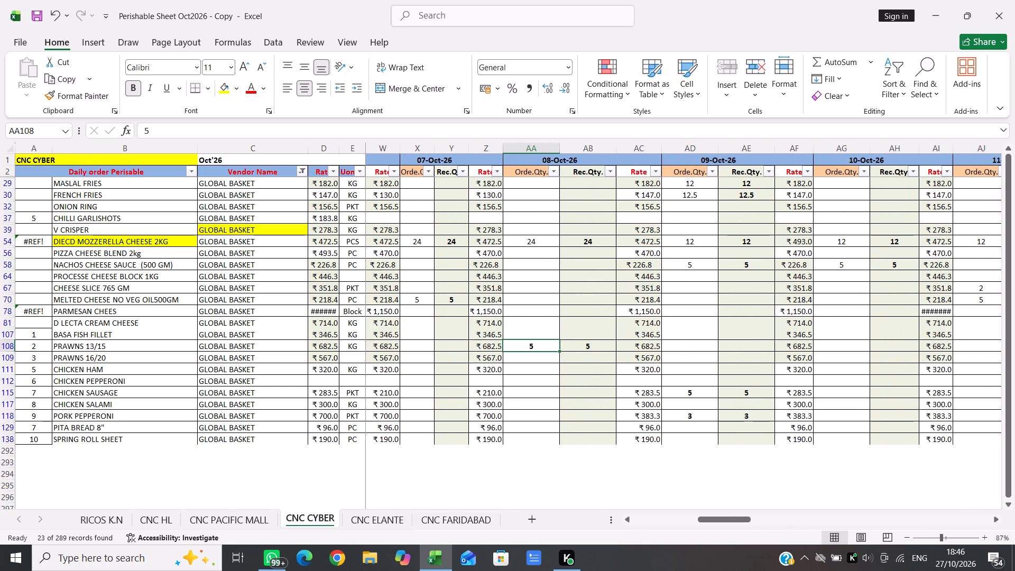
{"action": "left_click", "coordinate": [416, 299]}
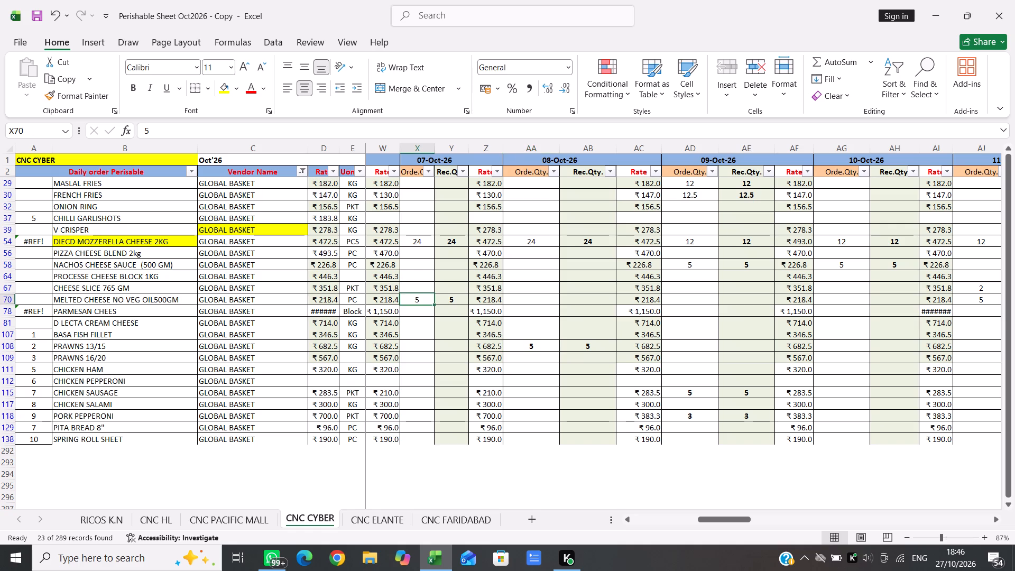
{"action": "left_click", "coordinate": [417, 244]}
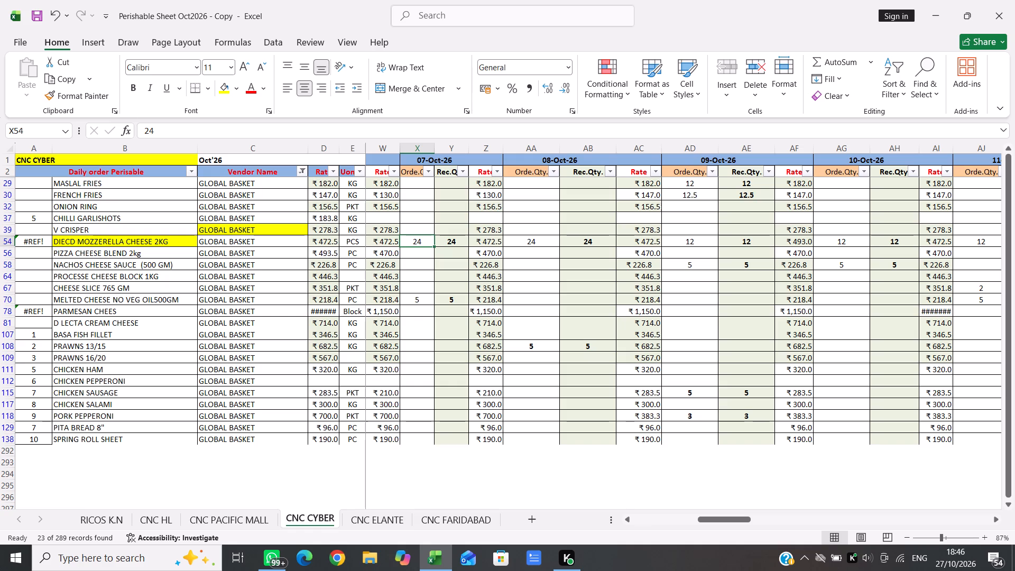
Check the 03-Oct-26 ordered quantities of PRAWNS 16/20, DIECD MOZZERELLA CHEESE 2KG and PROCESSE CHEESE BLOCK 1KG.
{"action": "scroll", "coordinate": [417, 244], "scroll_direction": "right", "scroll_amount": 2}
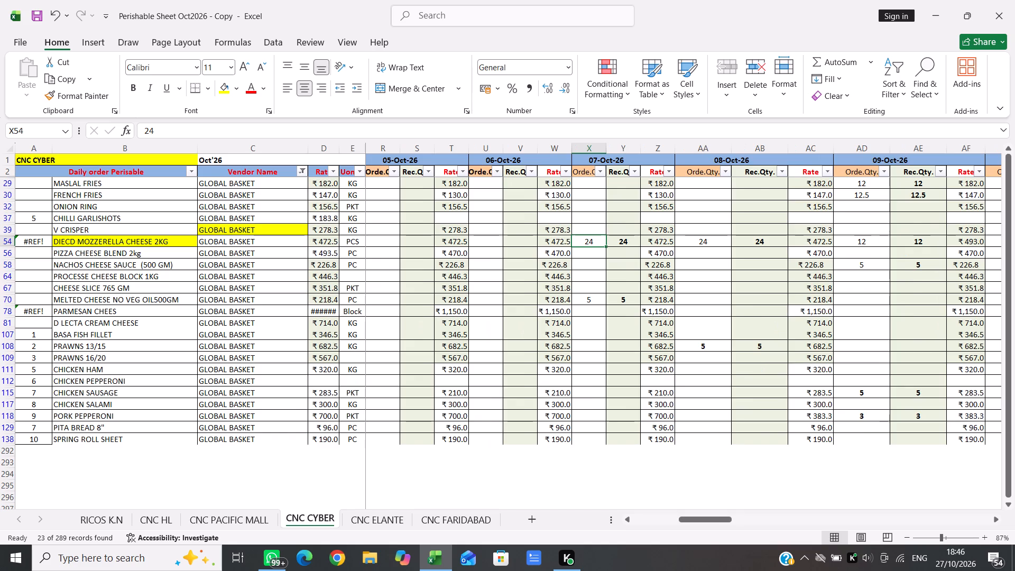
{"action": "scroll", "coordinate": [417, 244], "scroll_direction": "right", "scroll_amount": 5}
{"action": "scroll", "coordinate": [417, 244], "scroll_direction": "up", "scroll_amount": 1}
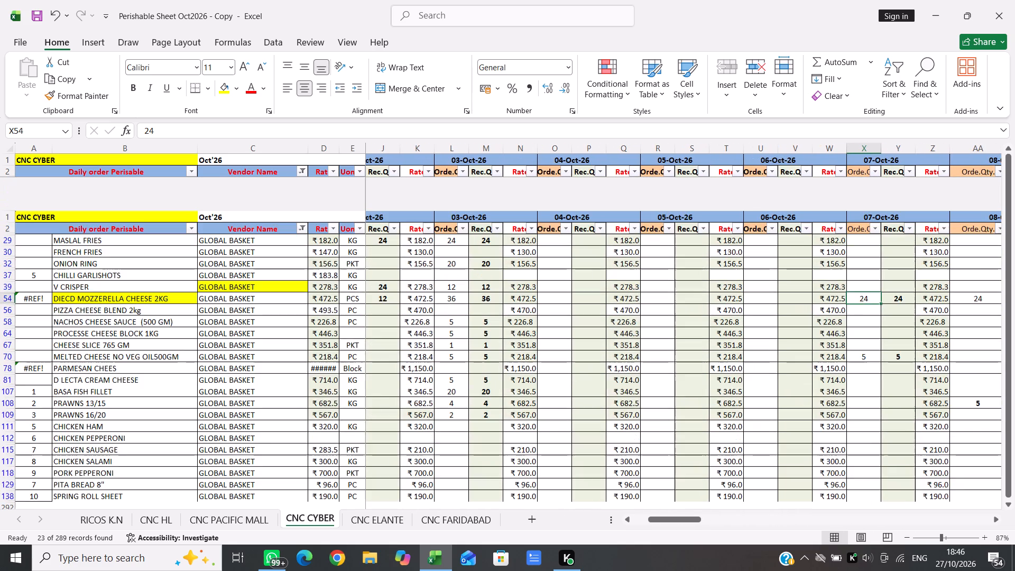
{"action": "scroll", "coordinate": [417, 244], "scroll_direction": "up", "scroll_amount": 1}
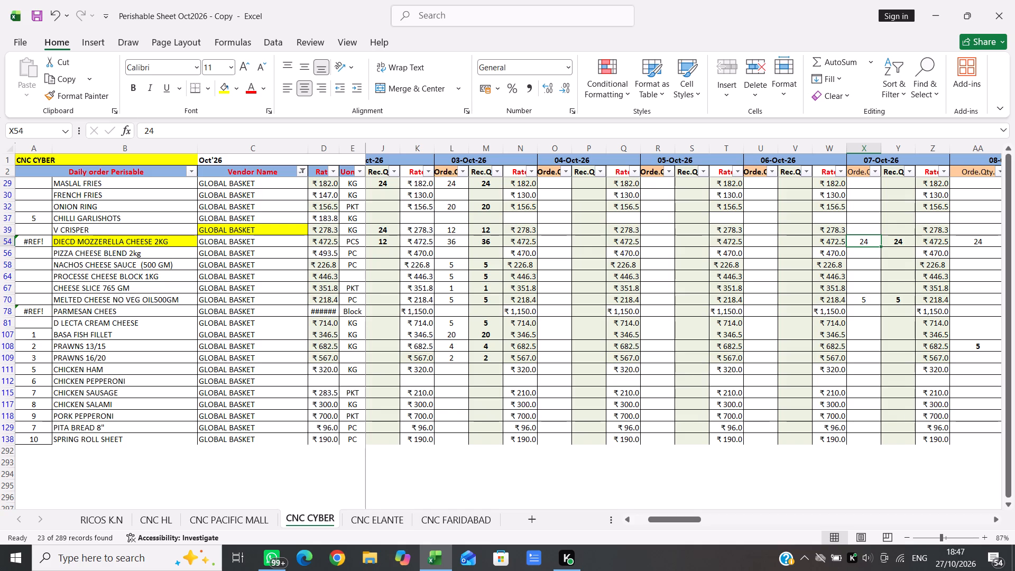
{"action": "left_click", "coordinate": [456, 354]}
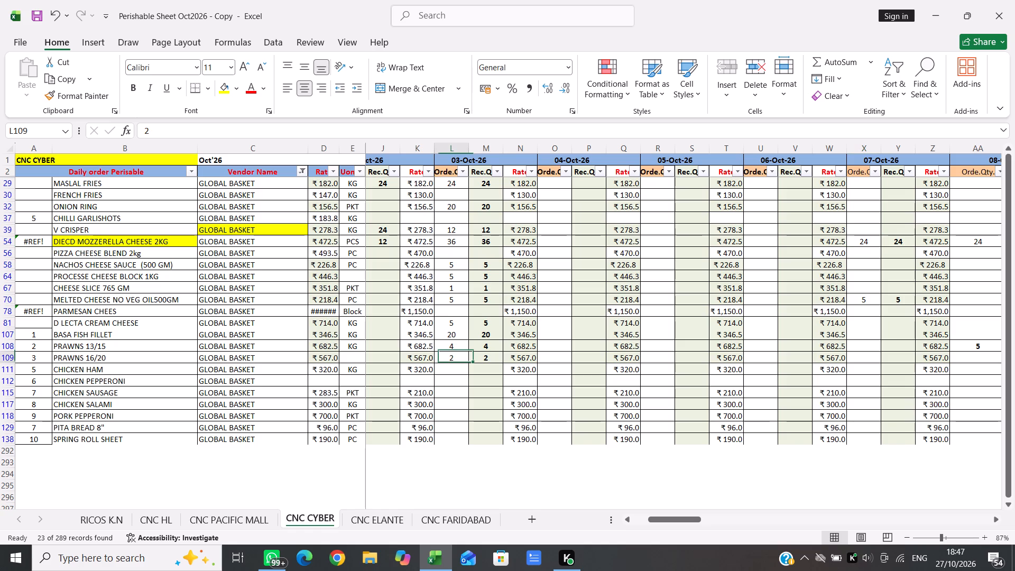
{"action": "left_click", "coordinate": [457, 242]}
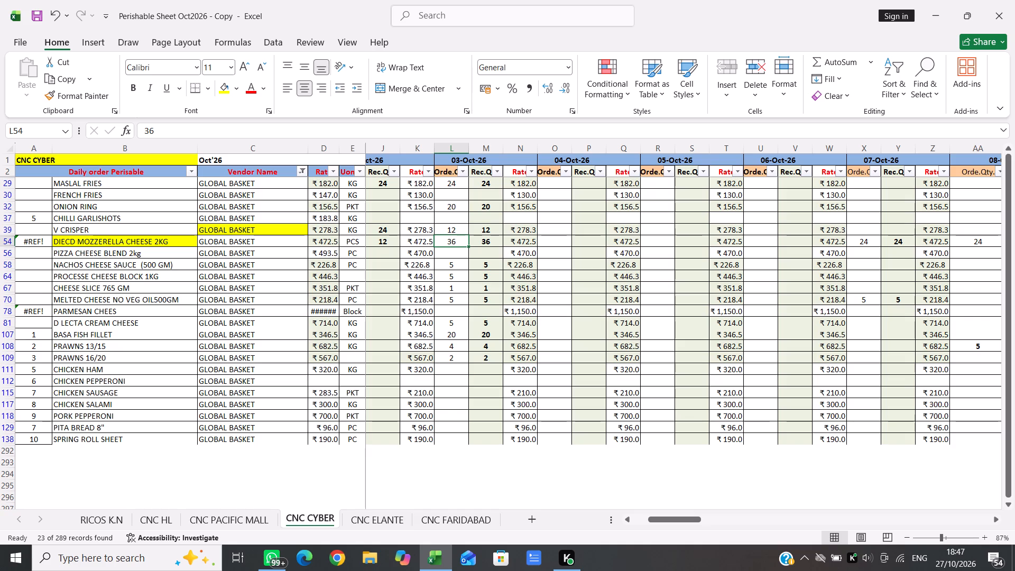
{"action": "left_click", "coordinate": [455, 277]}
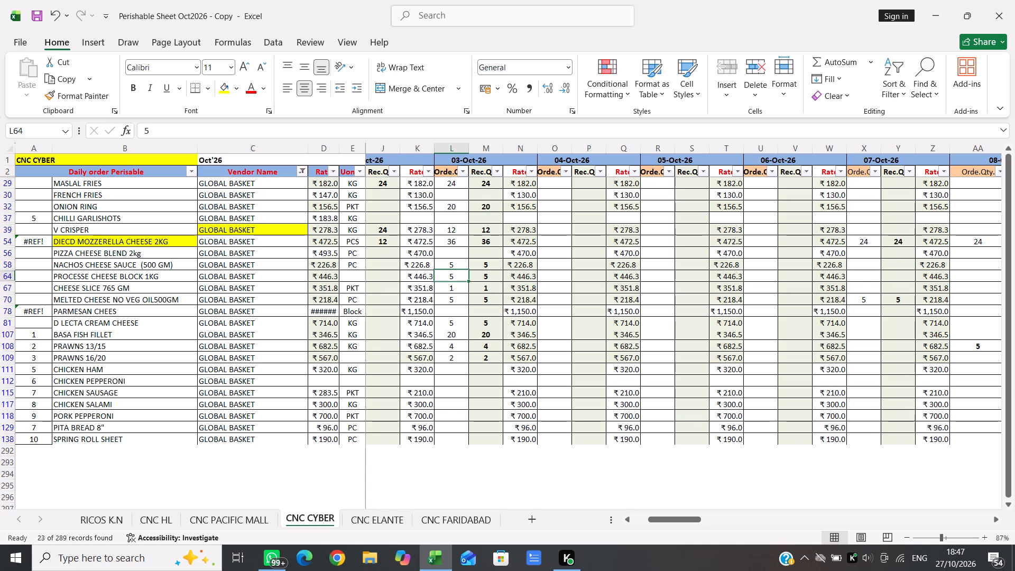
Enter 12 as both the ordered and received quantity of DIECD MOZZERELLA CHEESE 2KG for 04-Oct-26.
{"action": "left_click", "coordinate": [549, 232]}
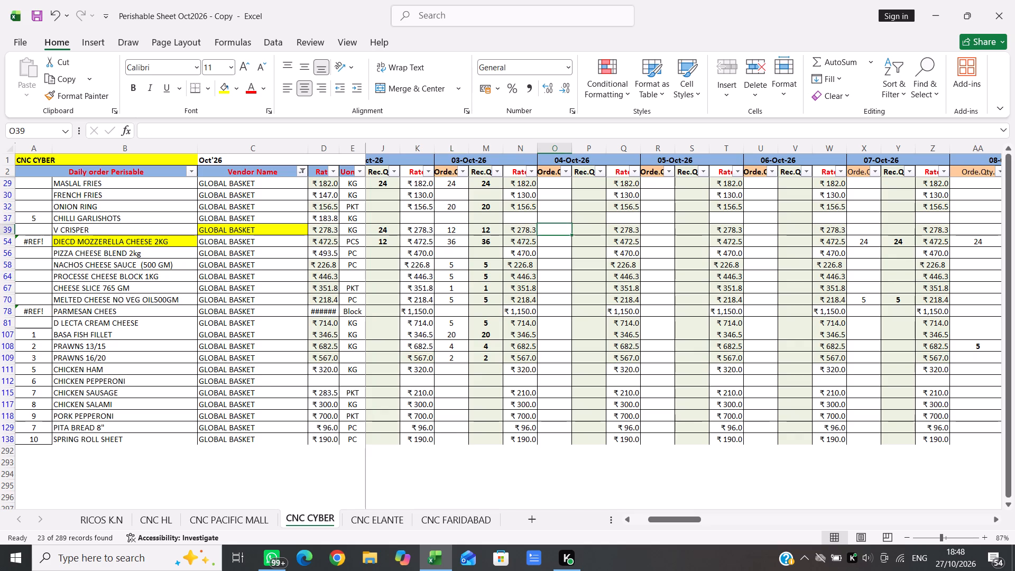
{"action": "left_click", "coordinate": [551, 245]}
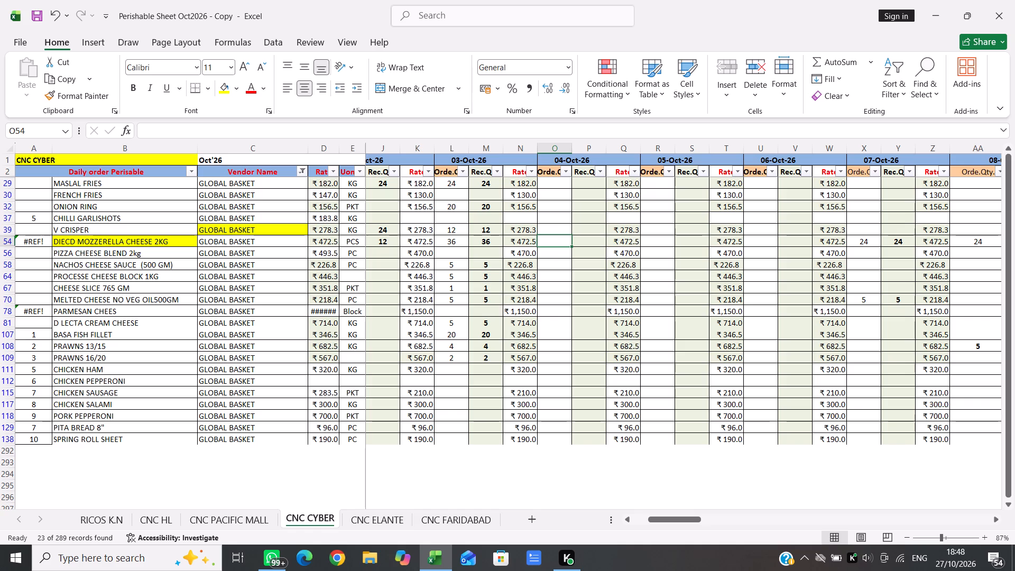
{"action": "type", "text": "12"}
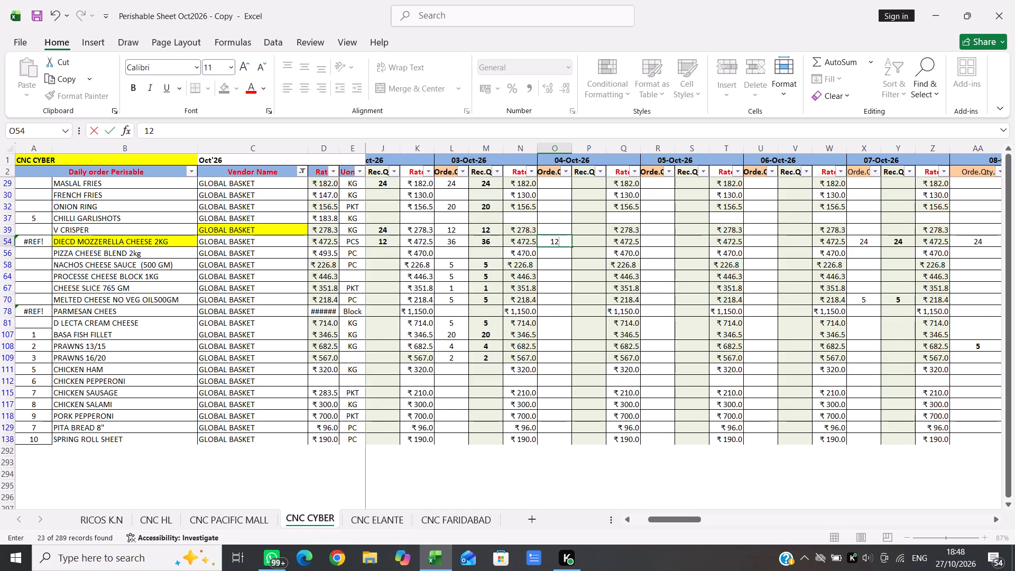
{"action": "key", "text": "Right"}
{"action": "type", "text": "12"}
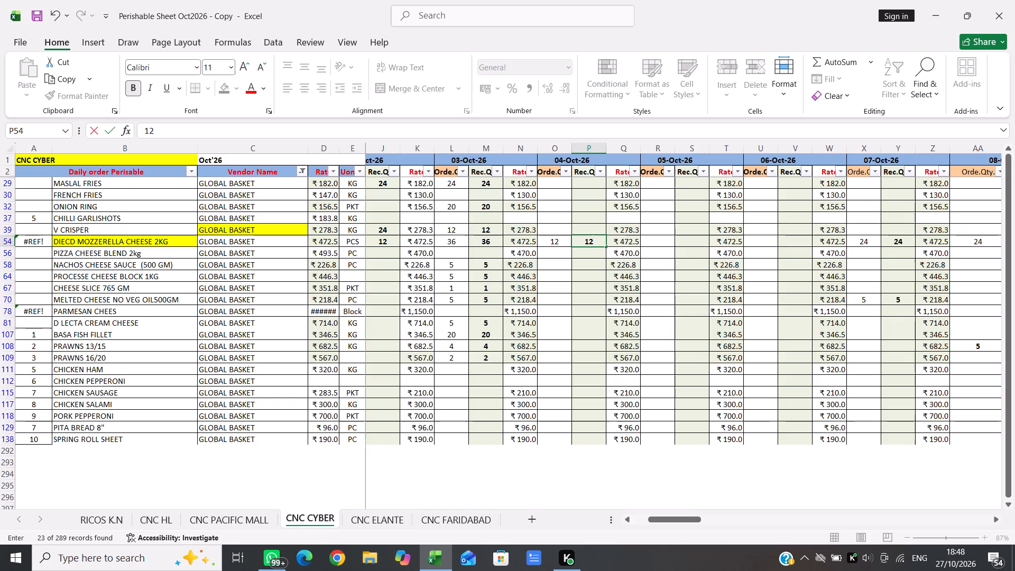
{"action": "scroll", "coordinate": [551, 245], "scroll_direction": "up", "scroll_amount": 1}
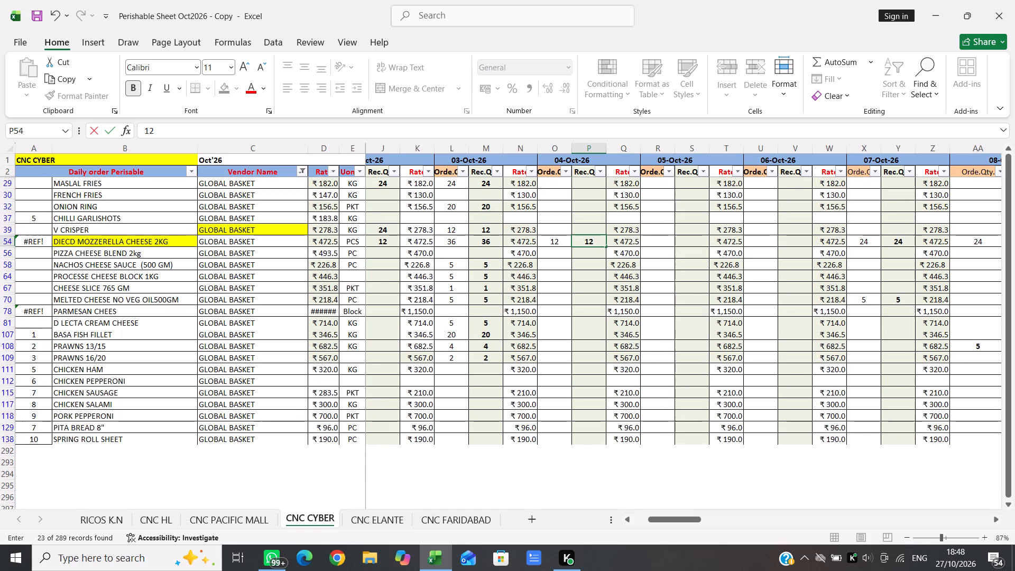
Move the V CRISPER entries to 04-Oct-26 with 12 ordered and 12 received, clearing both of its 03-Oct-26 quantities.
{"action": "left_click", "coordinate": [558, 226]}
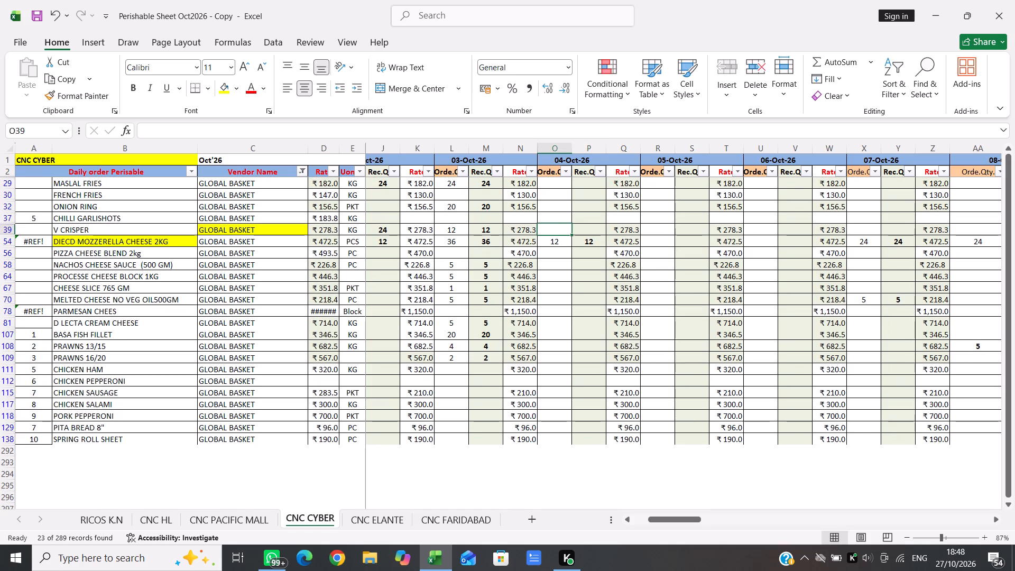
{"action": "type", "text": "12"}
{"action": "key", "text": "Right"}
{"action": "type", "text": "12"}
{"action": "key", "text": "Left"}
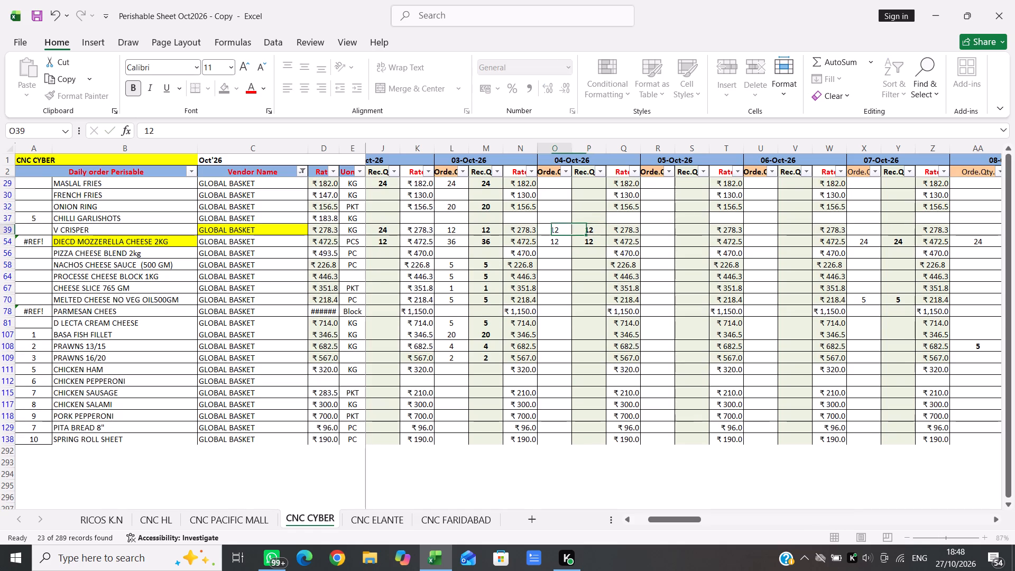
{"action": "key", "text": "Left"}
{"action": "key", "text": "Left"}
{"action": "key", "text": "Left"}
{"action": "key", "text": "BackSpace"}
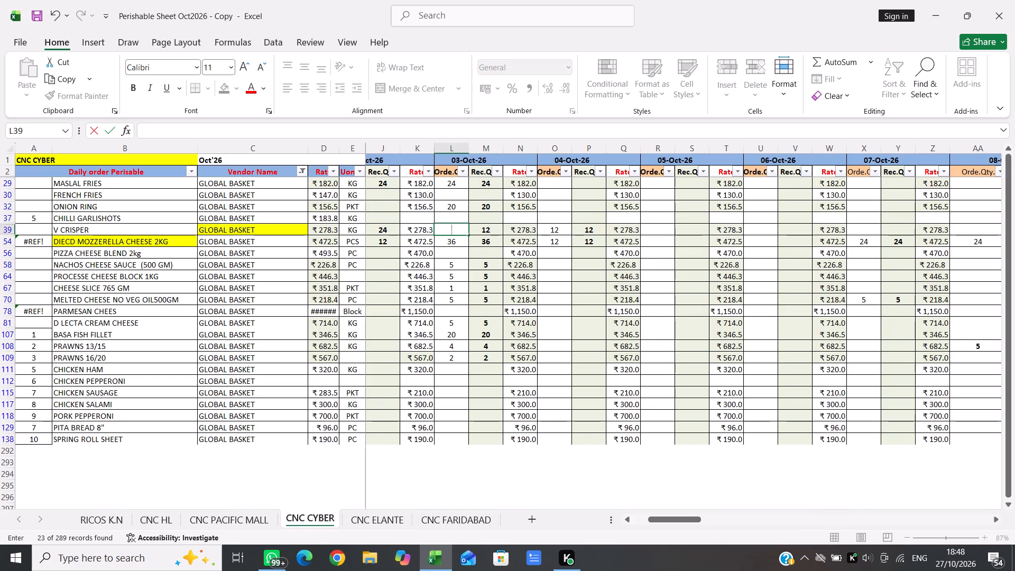
{"action": "key", "text": "Right"}
{"action": "key", "text": "BackSpace"}
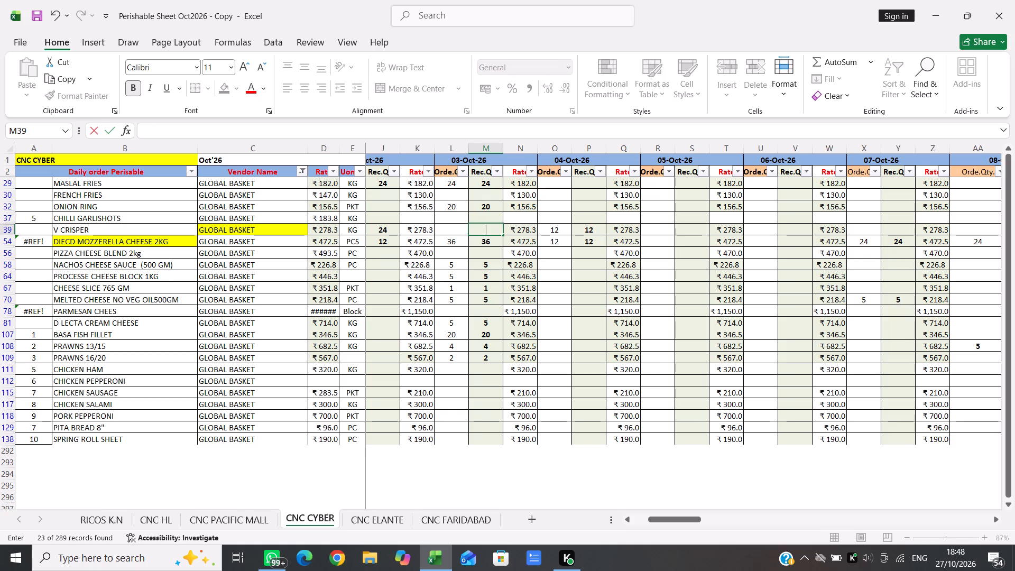
{"action": "left_click", "coordinate": [558, 253]}
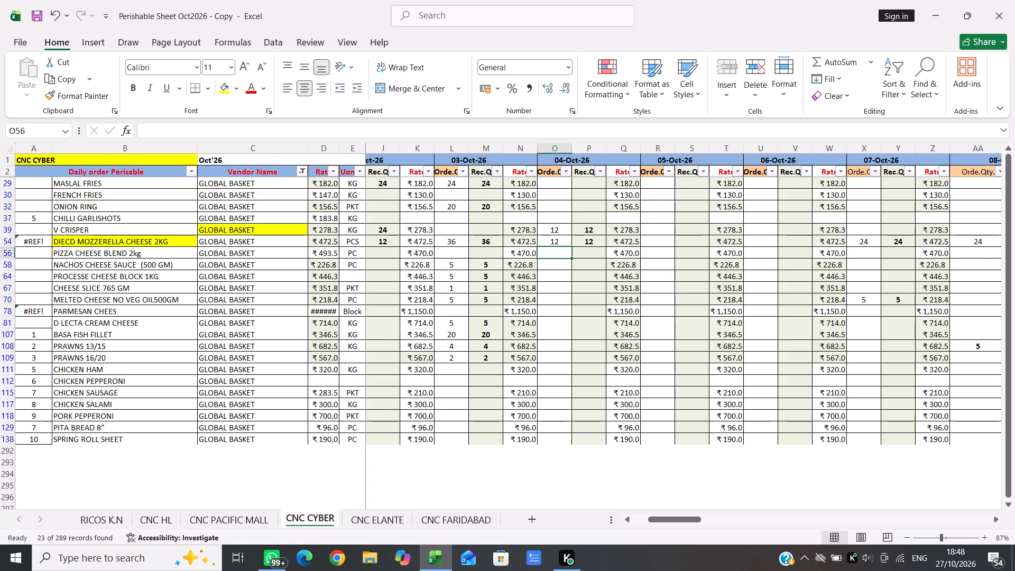
Move the MASLAL FRIES entries to 04-Oct-26 with 24 ordered and 24 received, clearing both of its 03-Oct-26 quantities.
{"action": "scroll", "coordinate": [549, 294], "scroll_direction": "up", "scroll_amount": 1}
{"action": "left_click", "coordinate": [553, 183]}
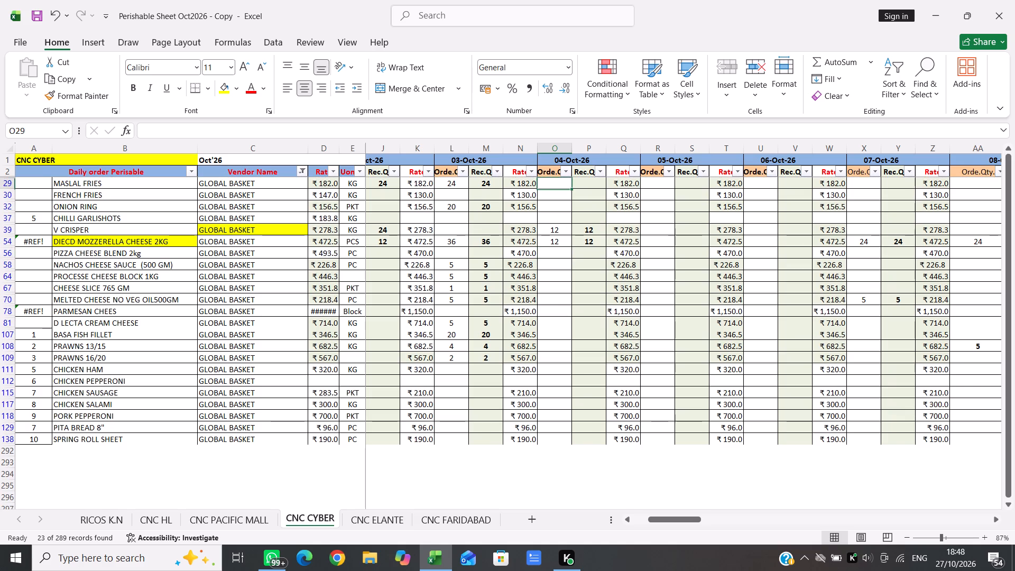
{"action": "type", "text": "24"}
{"action": "key", "text": "Right"}
{"action": "type", "text": "24"}
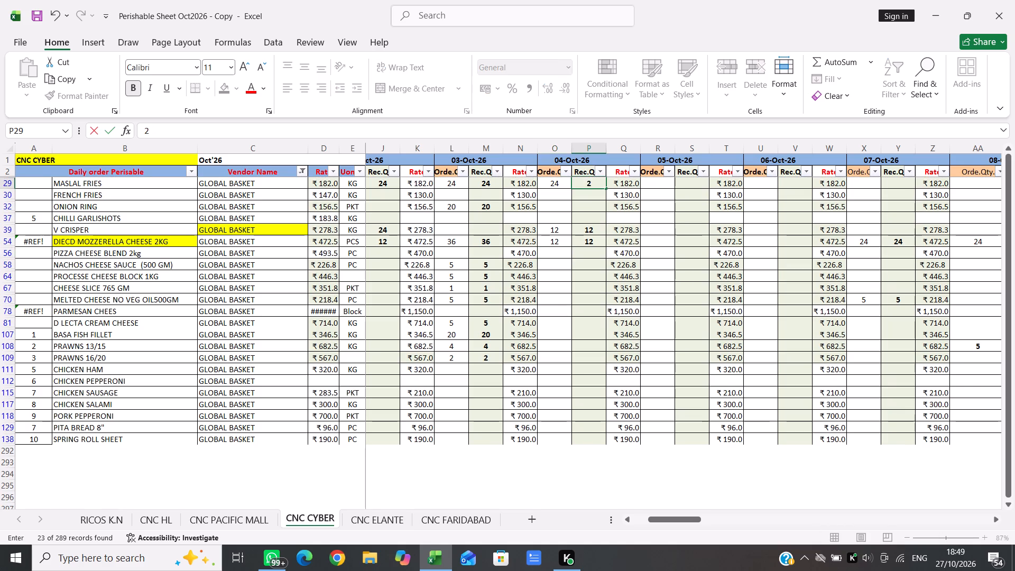
{"action": "left_click", "coordinate": [455, 176]}
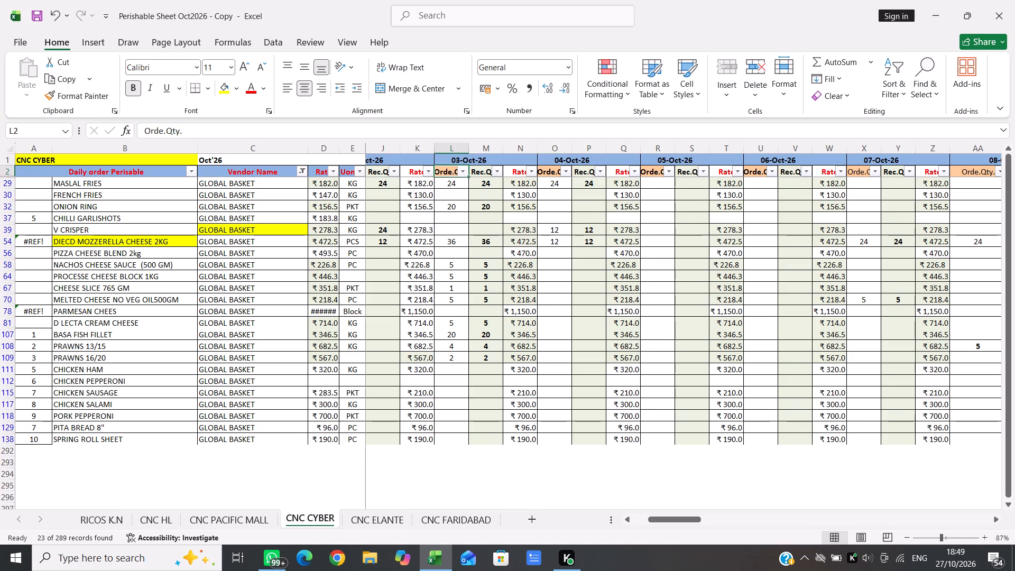
{"action": "left_click", "coordinate": [455, 185]}
{"action": "key", "text": "BackSpace"}
{"action": "key", "text": "Right"}
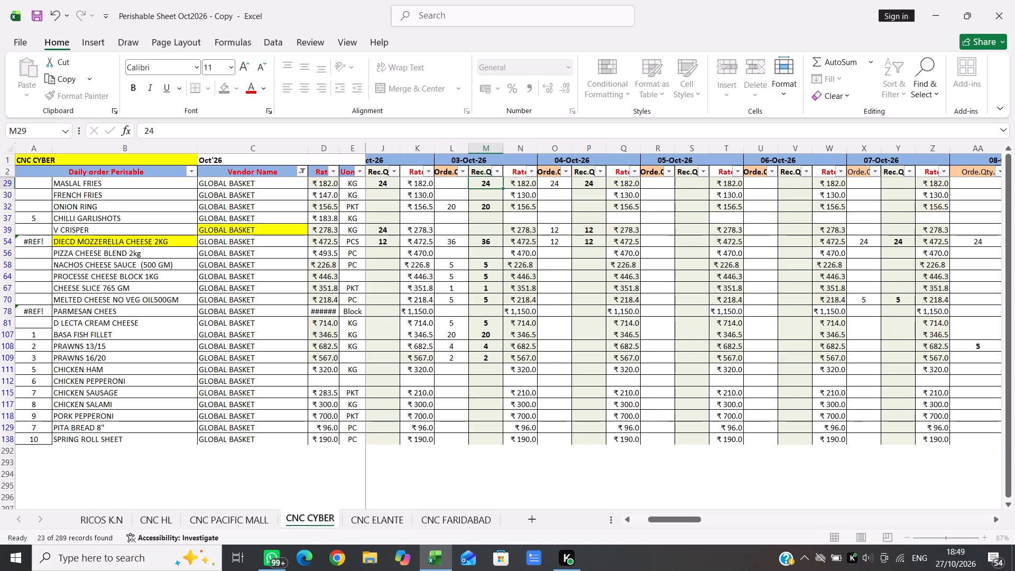
{"action": "key", "text": "BackSpace"}
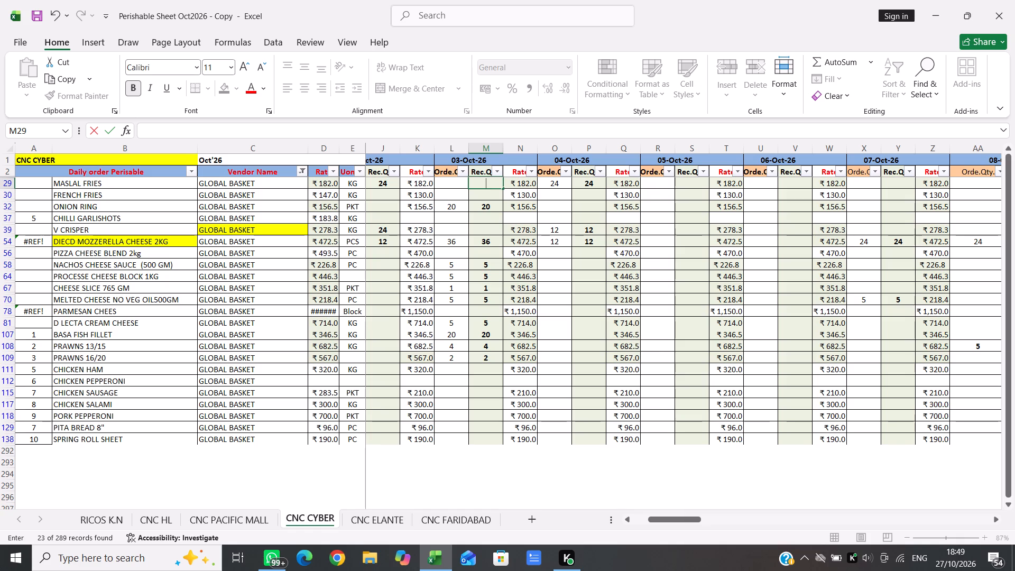
Move the ONION RING entries to 04-Oct-26 with 20 ordered and 20 received, clearing both of its 03-Oct-26 quantities.
{"action": "left_click", "coordinate": [551, 203]}
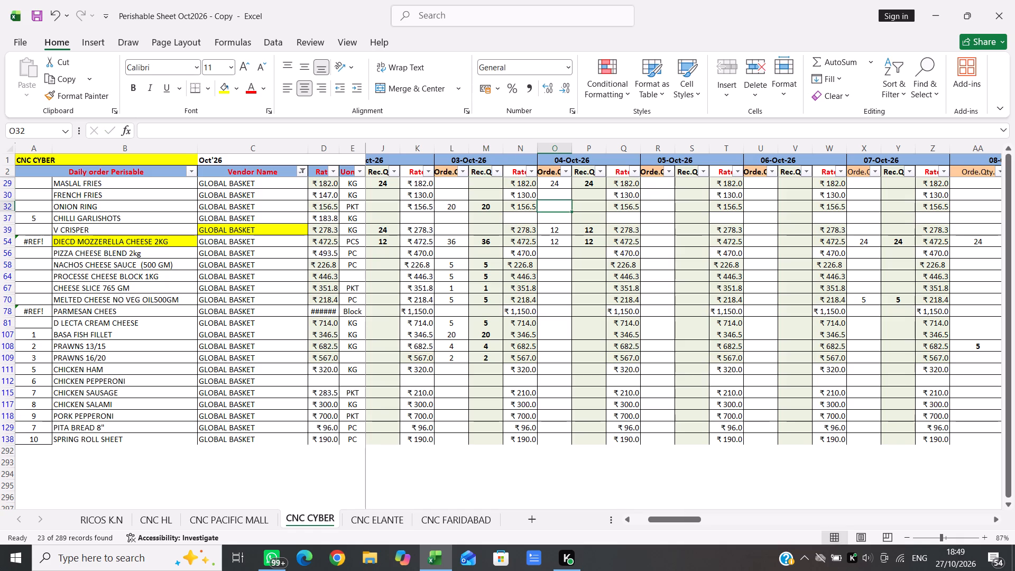
{"action": "type", "text": "20"}
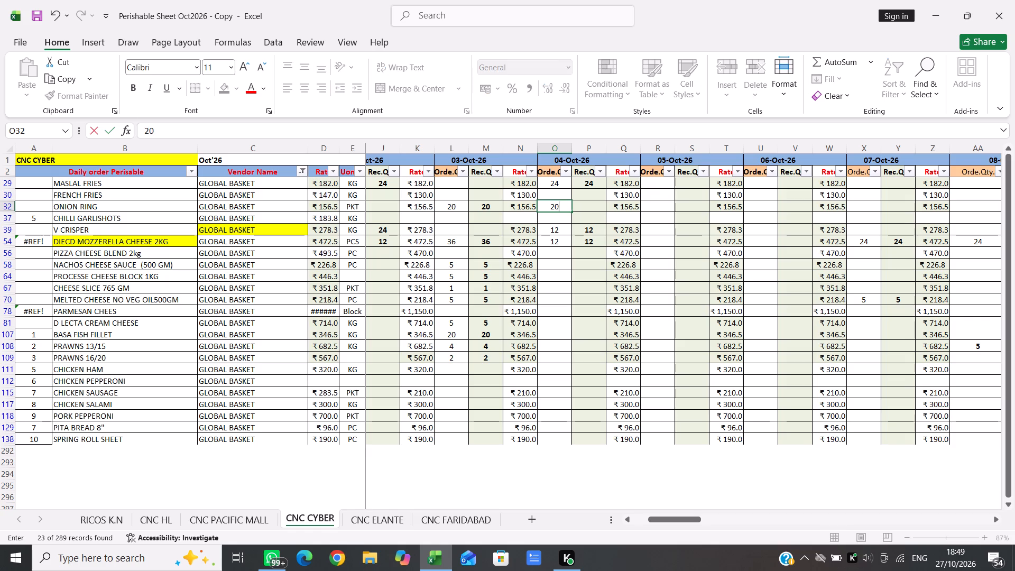
{"action": "key", "text": "Right"}
{"action": "type", "text": "20"}
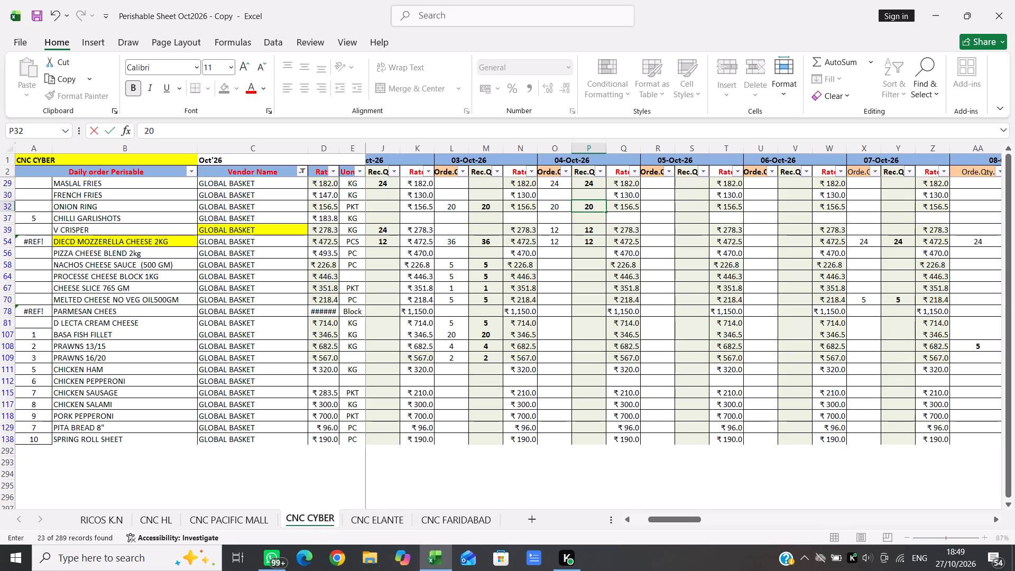
{"action": "left_click", "coordinate": [459, 206]}
{"action": "key", "text": "BackSpace"}
{"action": "key", "text": "Right"}
{"action": "key", "text": "BackSpace"}
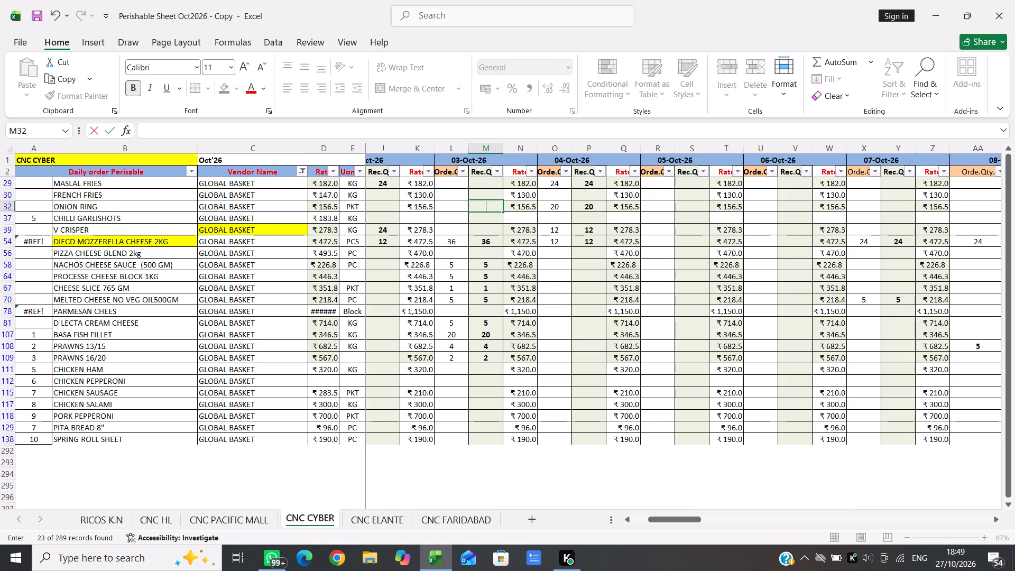
{"action": "left_click", "coordinate": [531, 209]}
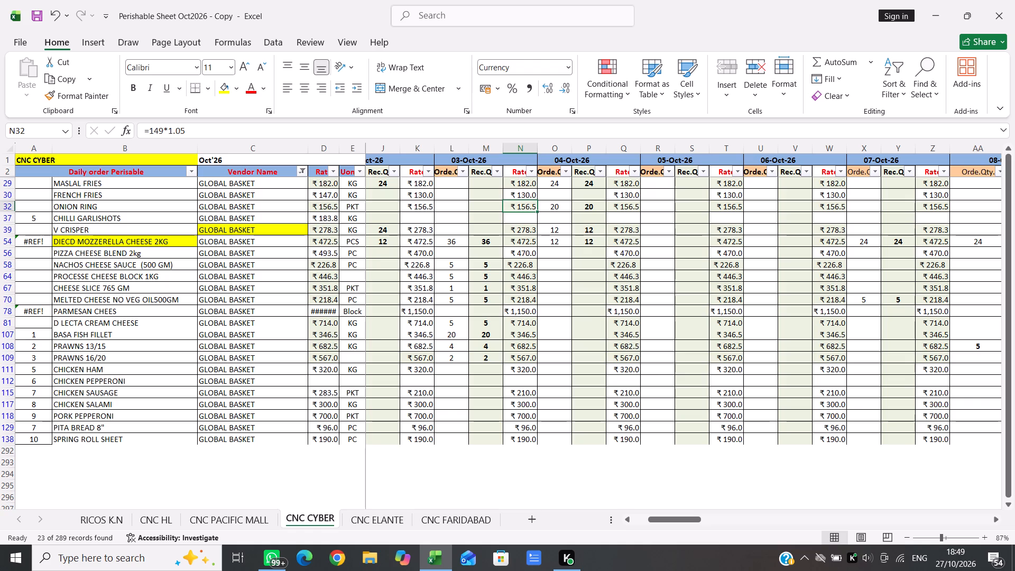
Move the CHEESE SLICE 765 GM entries to 04-Oct-26 with 1 ordered and 1 received, clearing both of its 03-Oct-26 quantities.
{"action": "left_click", "coordinate": [561, 288]}
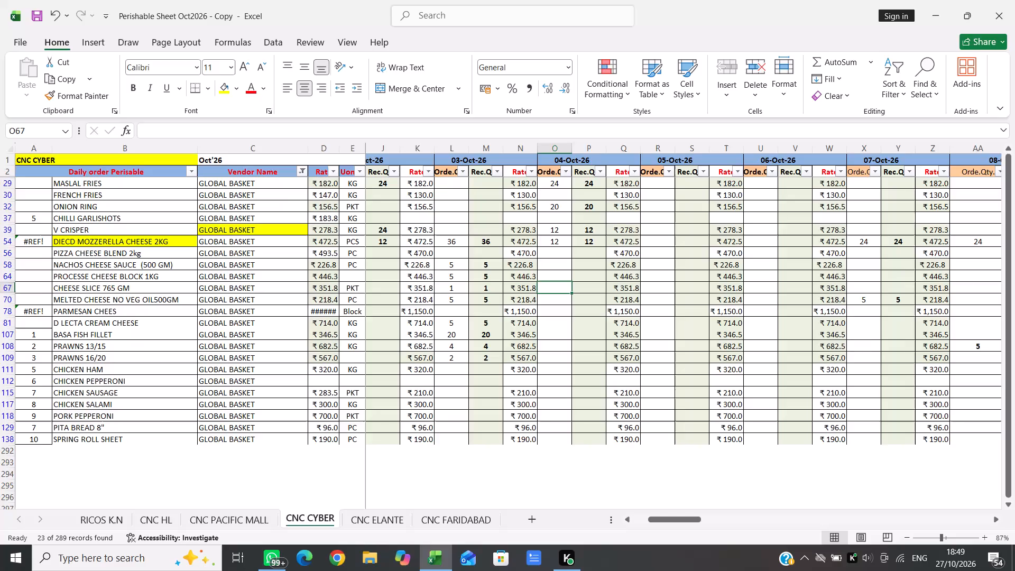
{"action": "key", "text": "1"}
{"action": "key", "text": "Right"}
{"action": "key", "text": "1"}
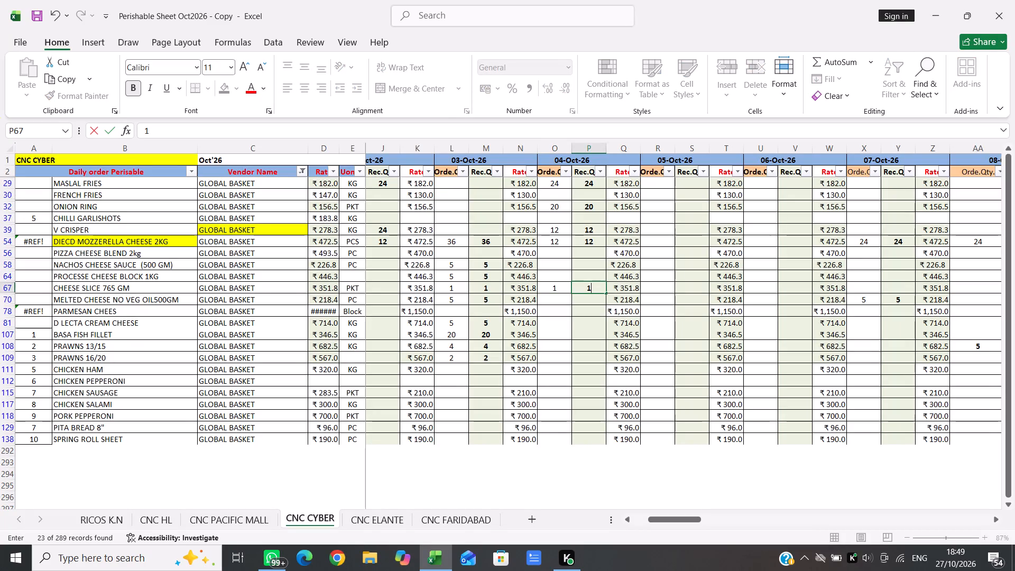
{"action": "left_click", "coordinate": [459, 288]}
{"action": "key", "text": "BackSpace"}
{"action": "key", "text": "Right"}
{"action": "key", "text": "BackSpace"}
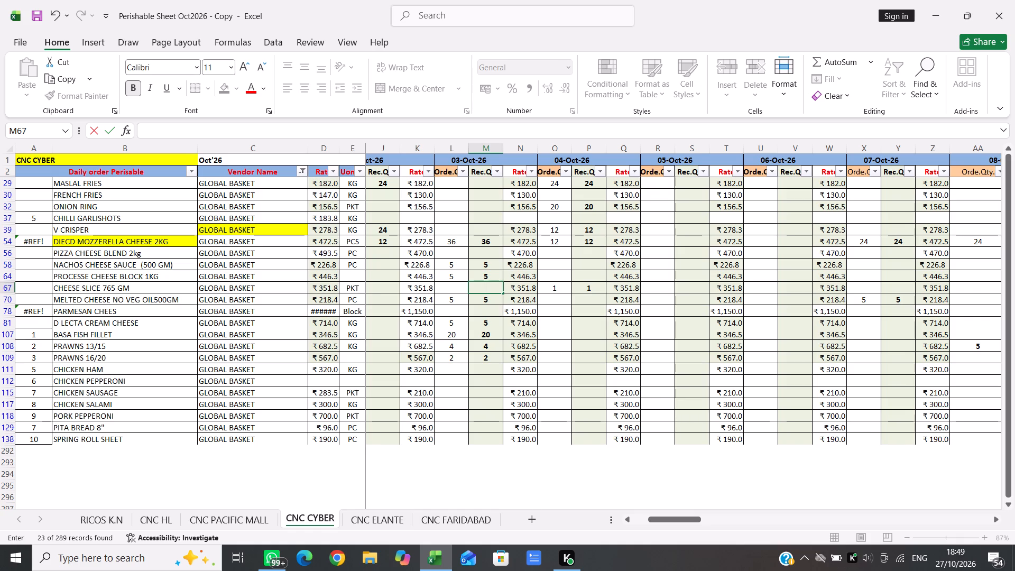
Move the NACHOS CHEESE SAUCE (500 GM) entries to 04-Oct-26 with 5 ordered and 5 received, clearing both of its 03-Oct-26 quantities.
{"action": "left_click", "coordinate": [558, 263]}
{"action": "key", "text": "5"}
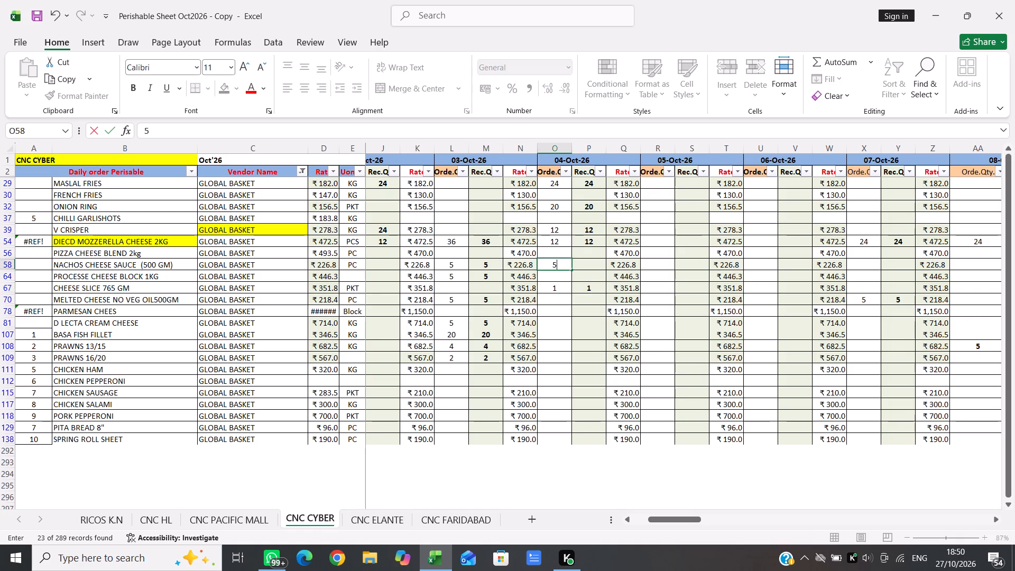
{"action": "key", "text": "Right"}
{"action": "key", "text": "5"}
{"action": "left_click", "coordinate": [451, 263]}
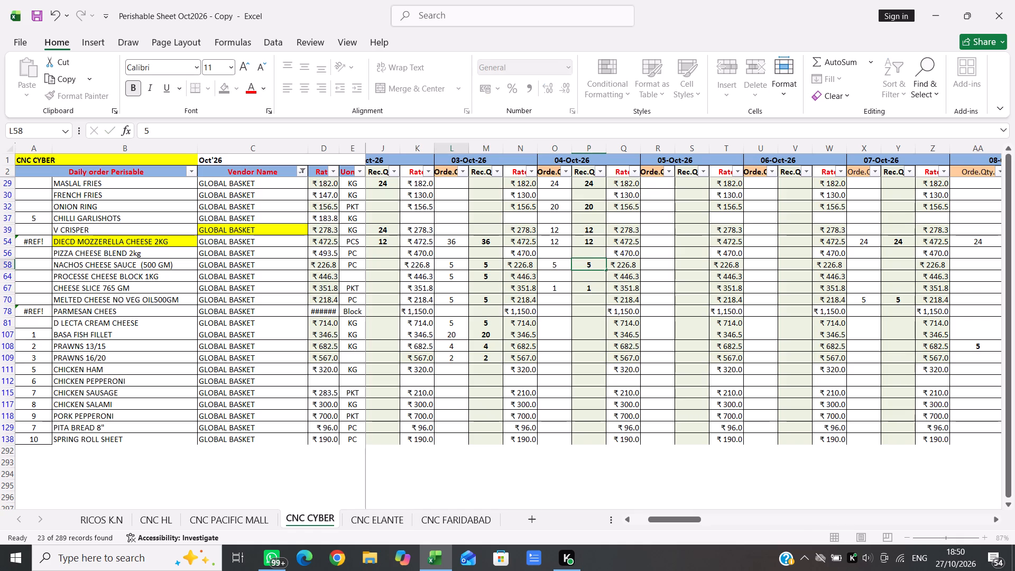
{"action": "key", "text": "BackSpace"}
{"action": "key", "text": "Right"}
{"action": "key", "text": "BackSpace"}
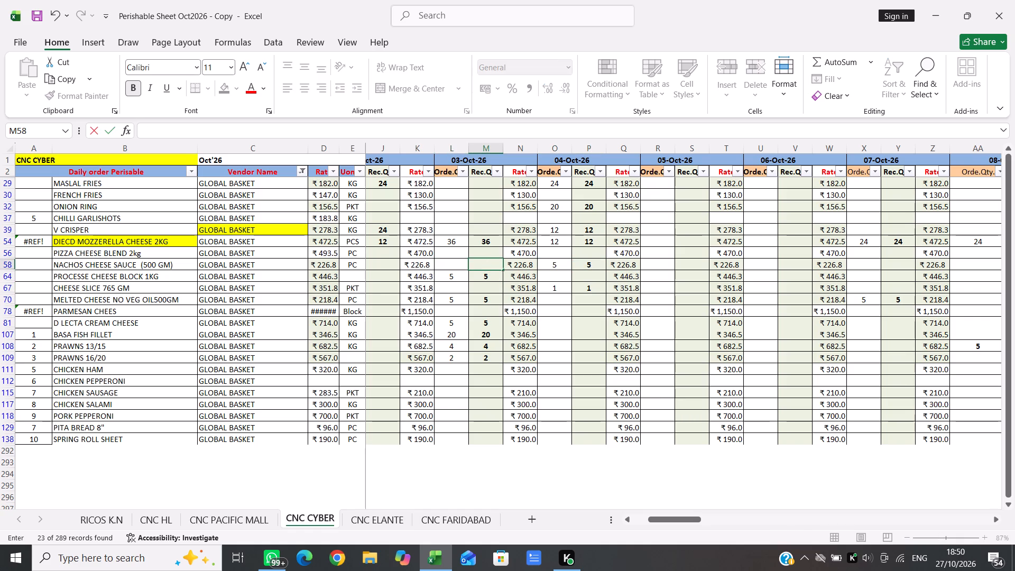
{"action": "left_click", "coordinate": [557, 266]}
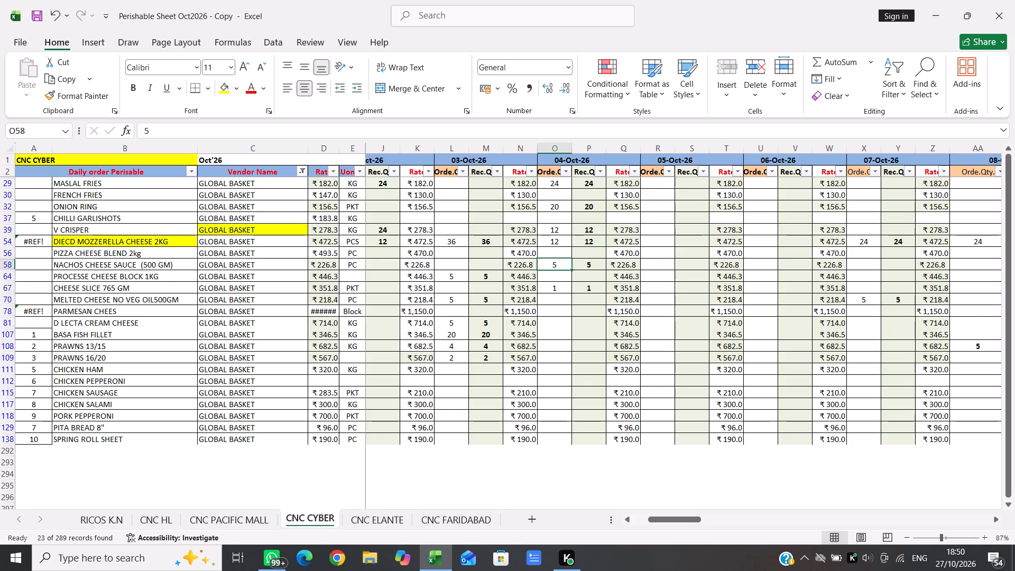
Move the MELTED CHEESE NO VEG OIL500GM entries to 04-Oct-26 with 5 ordered and 5 received, clearing both of its 03-Oct-26 quantities.
{"action": "left_click", "coordinate": [553, 298]}
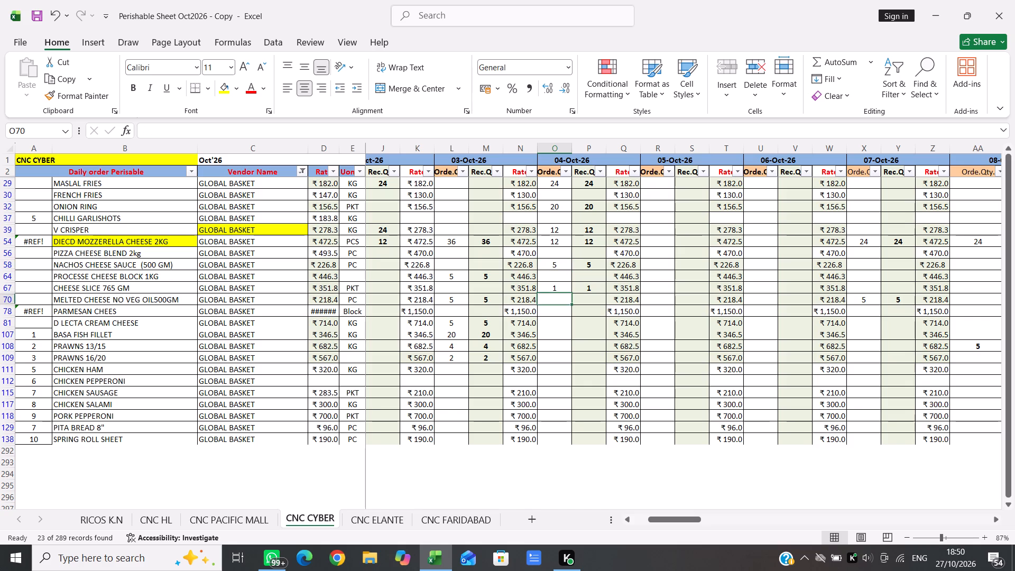
{"action": "key", "text": "5"}
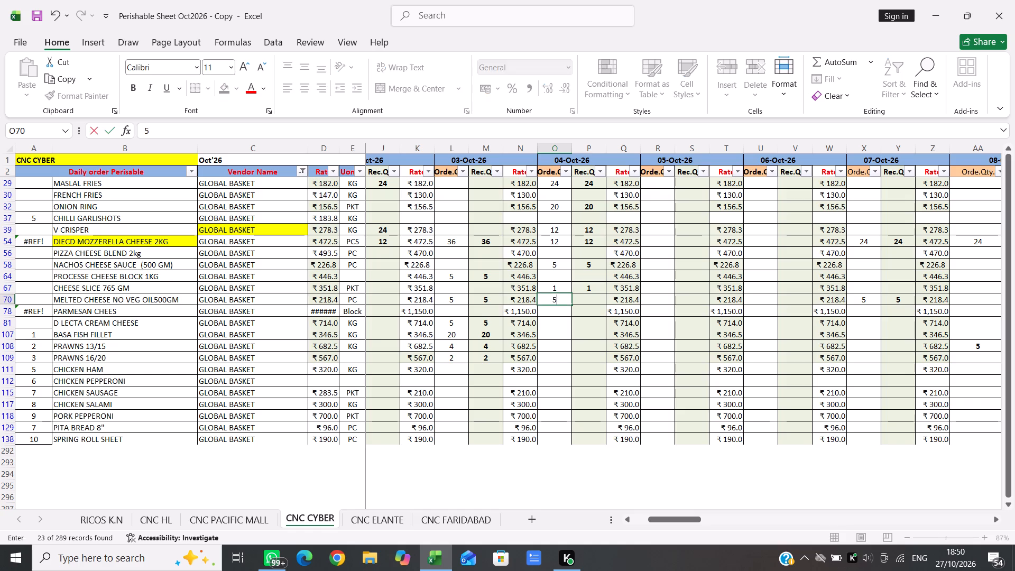
{"action": "key", "text": "Right"}
{"action": "key", "text": "5"}
{"action": "key", "text": "Left"}
{"action": "key", "text": "Left"}
{"action": "key", "text": "Left"}
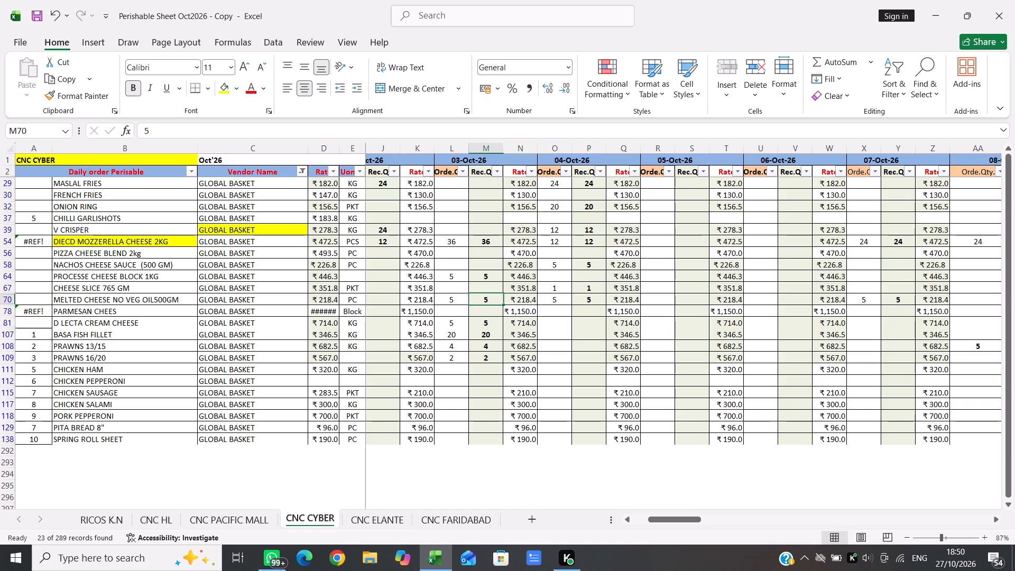
{"action": "key", "text": "BackSpace"}
{"action": "key", "text": "Left"}
{"action": "key", "text": "BackSpace"}
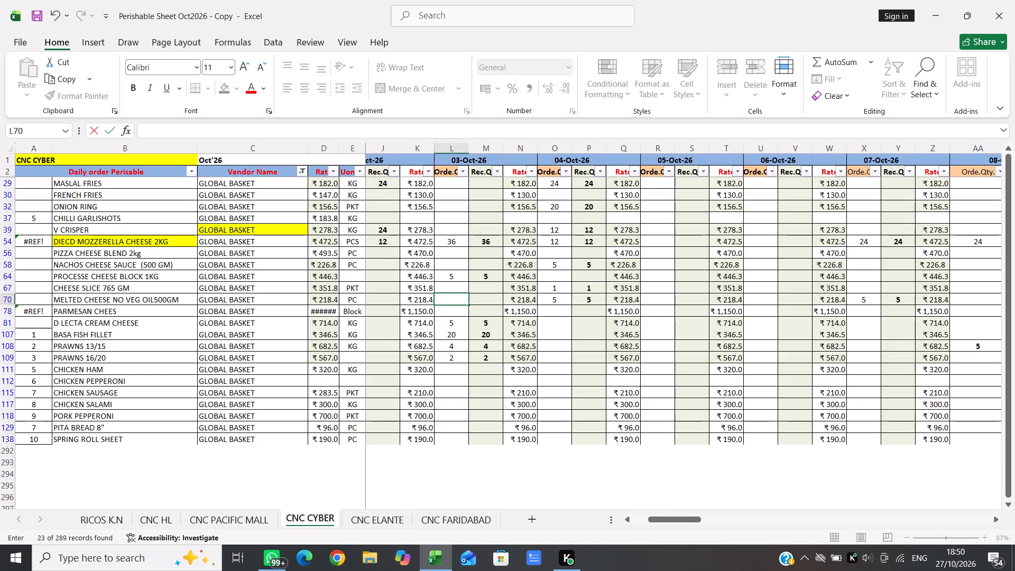
{"action": "left_click", "coordinate": [560, 299]}
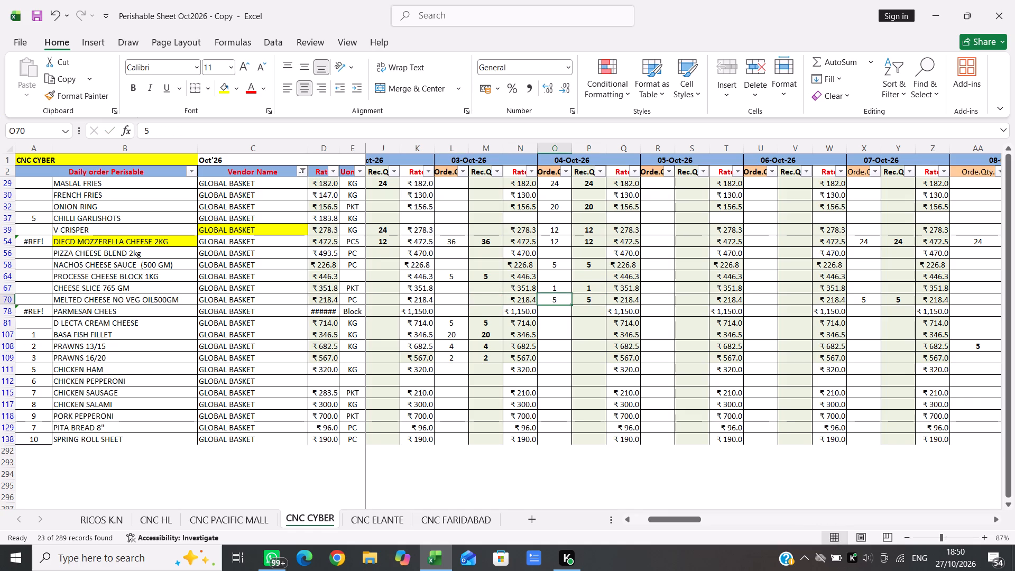
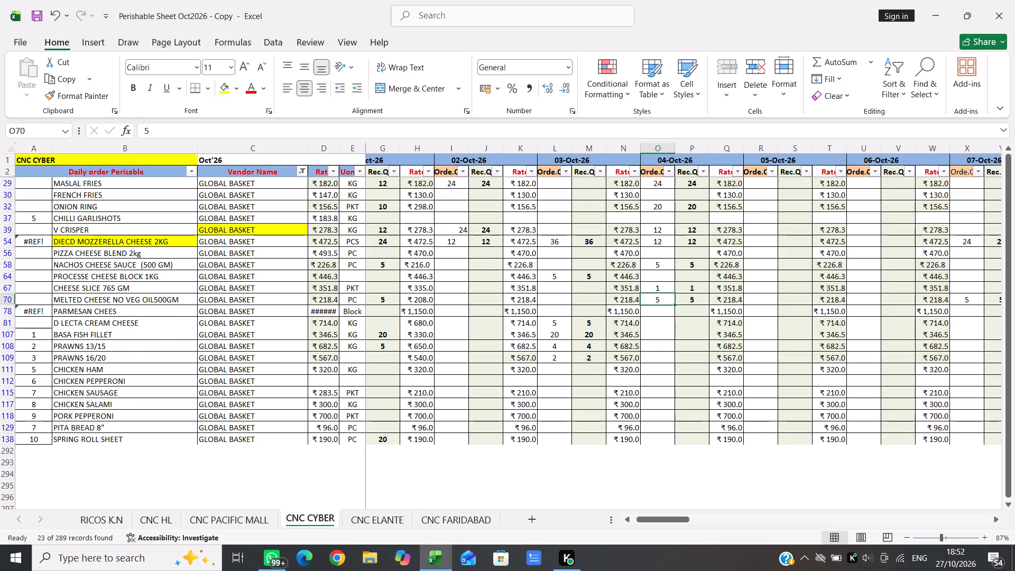
Set the DIECD MOZZERELLA CHEESE 2KG quantities for 02-Oct-26 to 10 ordered and 10 received.
{"action": "scroll", "coordinate": [501, 296], "scroll_direction": "up", "scroll_amount": 1}
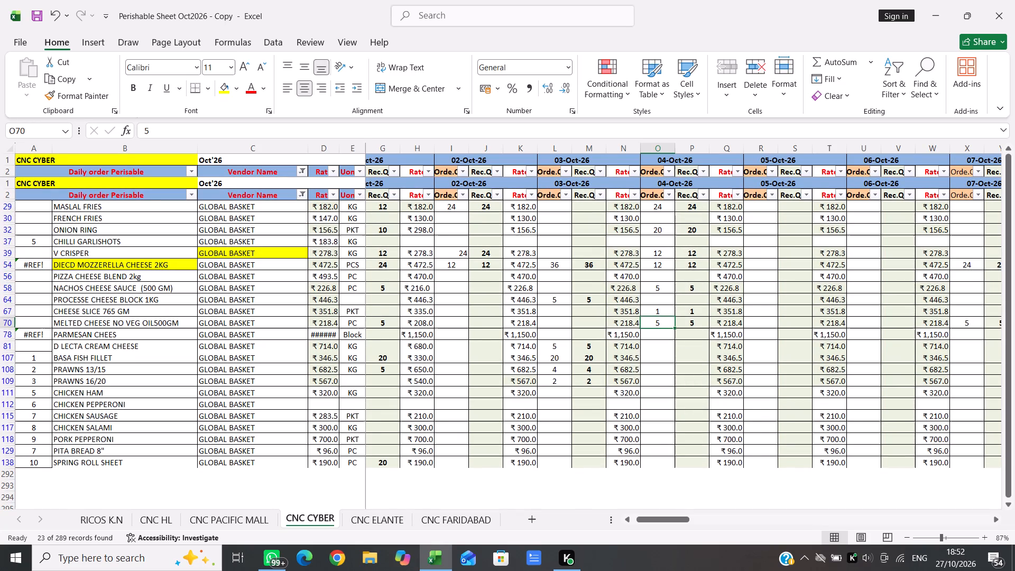
{"action": "scroll", "coordinate": [450, 243], "scroll_direction": "right", "scroll_amount": 1}
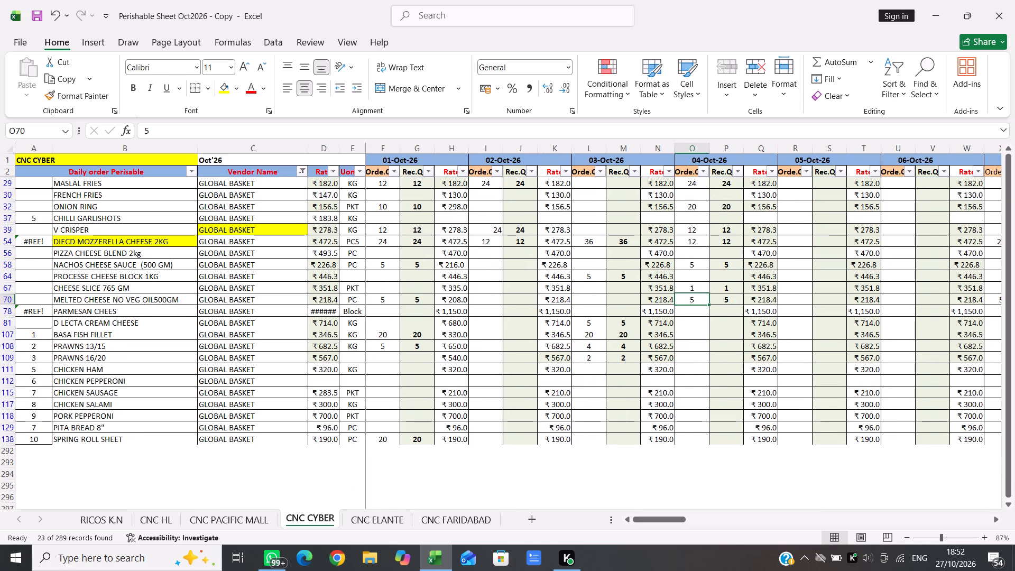
{"action": "left_click", "coordinate": [481, 243]}
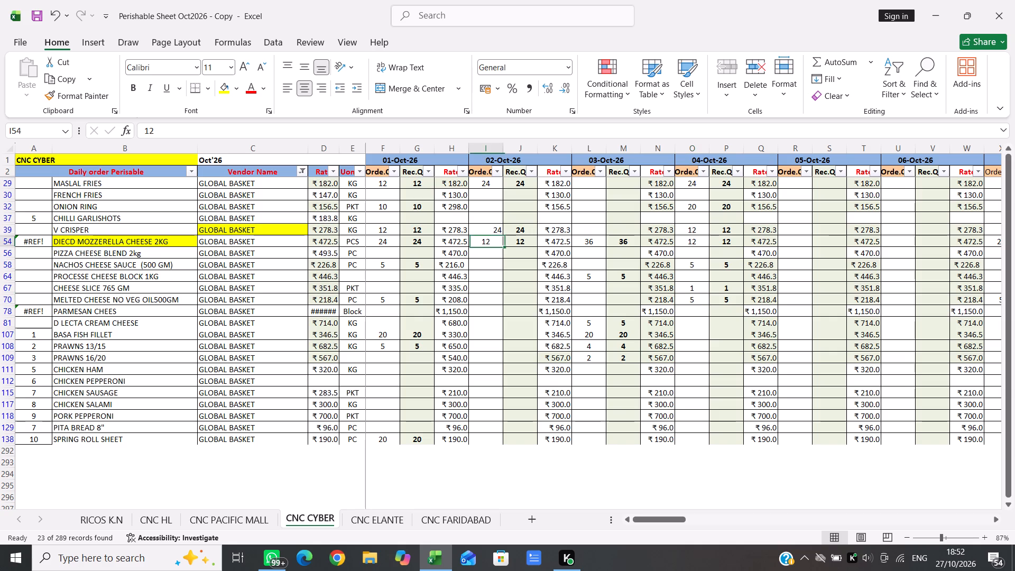
{"action": "type", "text": "10"}
{"action": "key", "text": "Right"}
{"action": "type", "text": "10"}
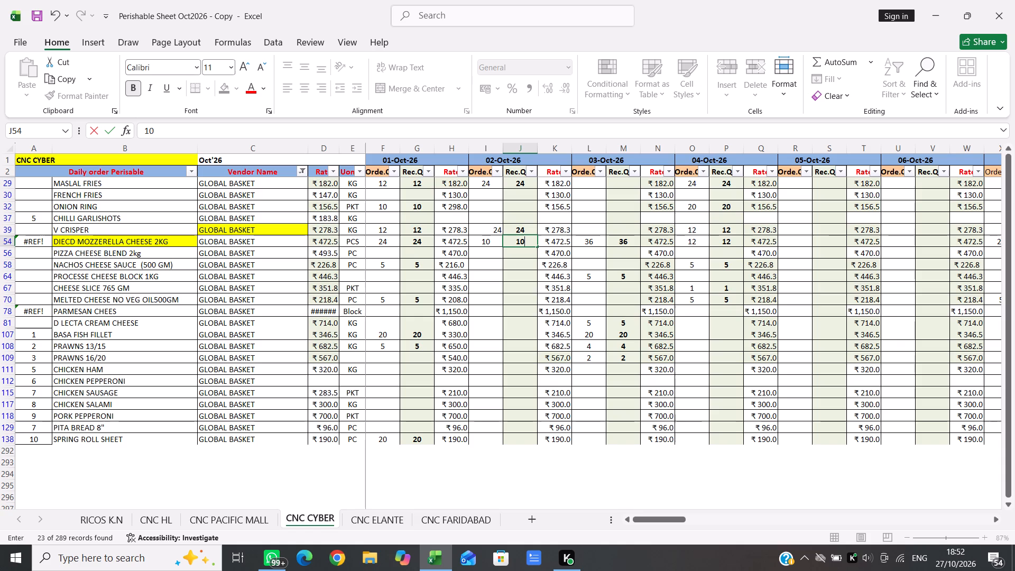
{"action": "left_click", "coordinate": [486, 228]}
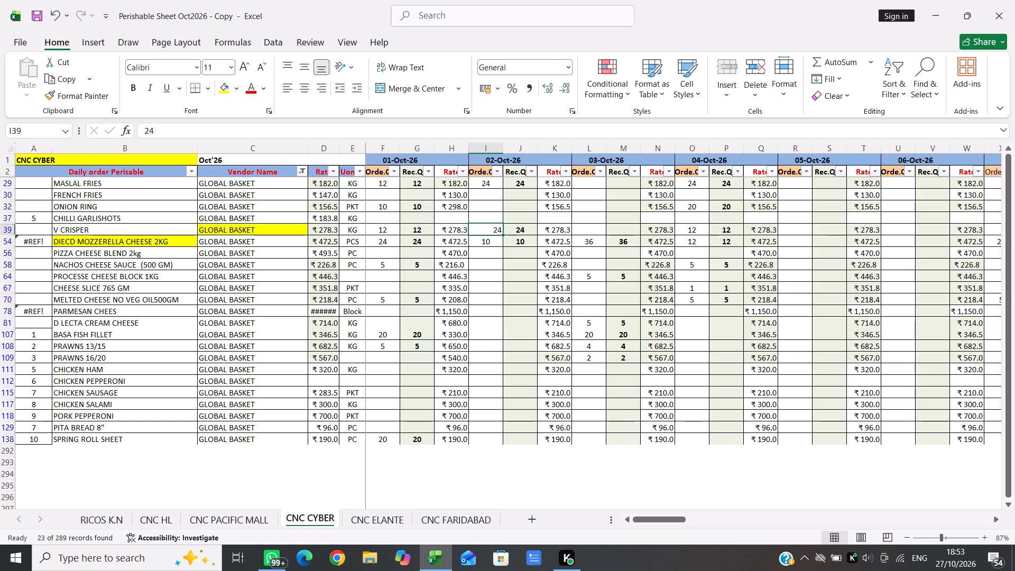
Set the MASLAL FRIES quantities for 01-Oct-26 to 24 ordered and 24 received.
{"action": "scroll", "coordinate": [486, 228], "scroll_direction": "right", "scroll_amount": 1}
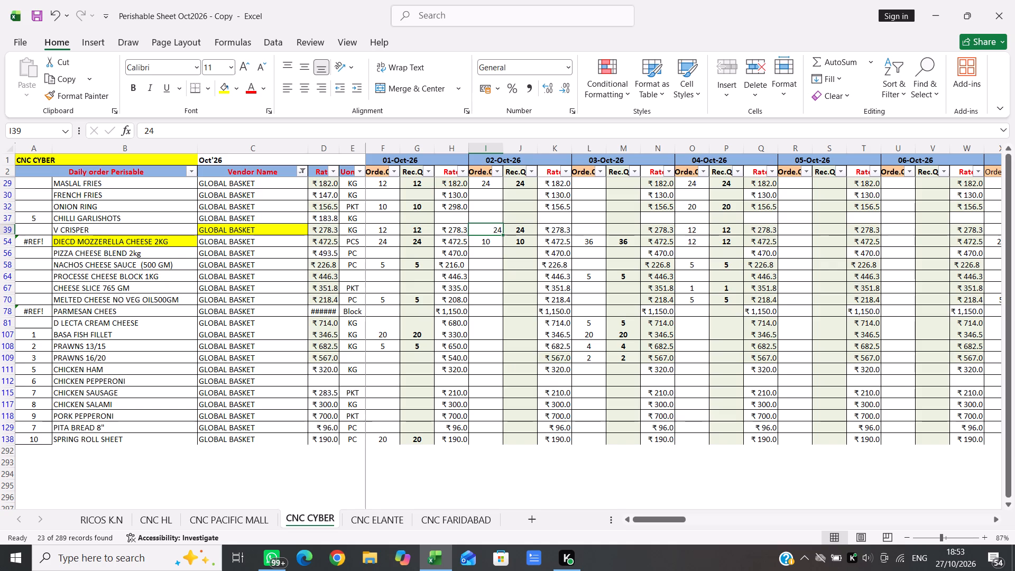
{"action": "scroll", "coordinate": [391, 213], "scroll_direction": "up", "scroll_amount": 1}
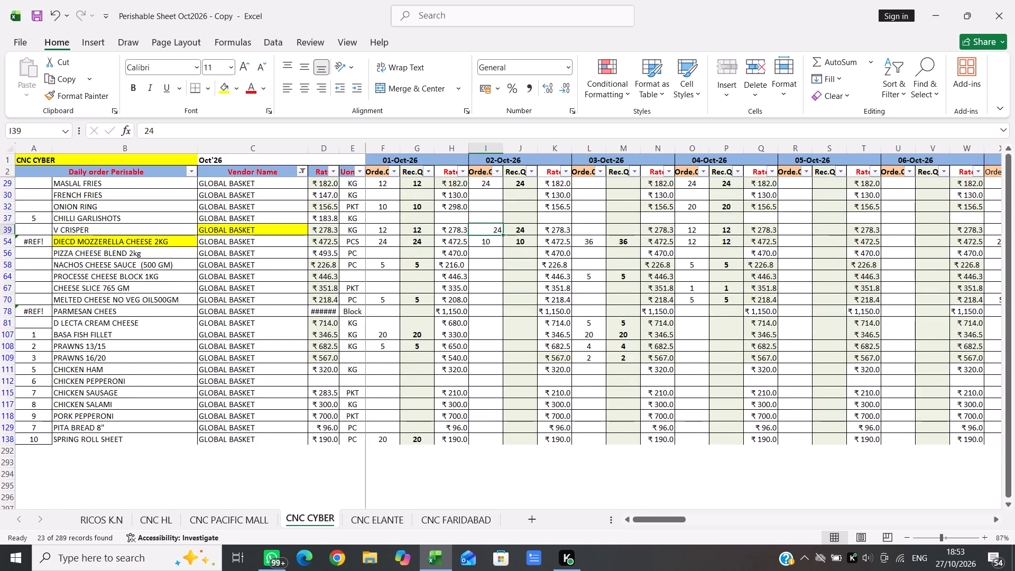
{"action": "left_click", "coordinate": [387, 181]}
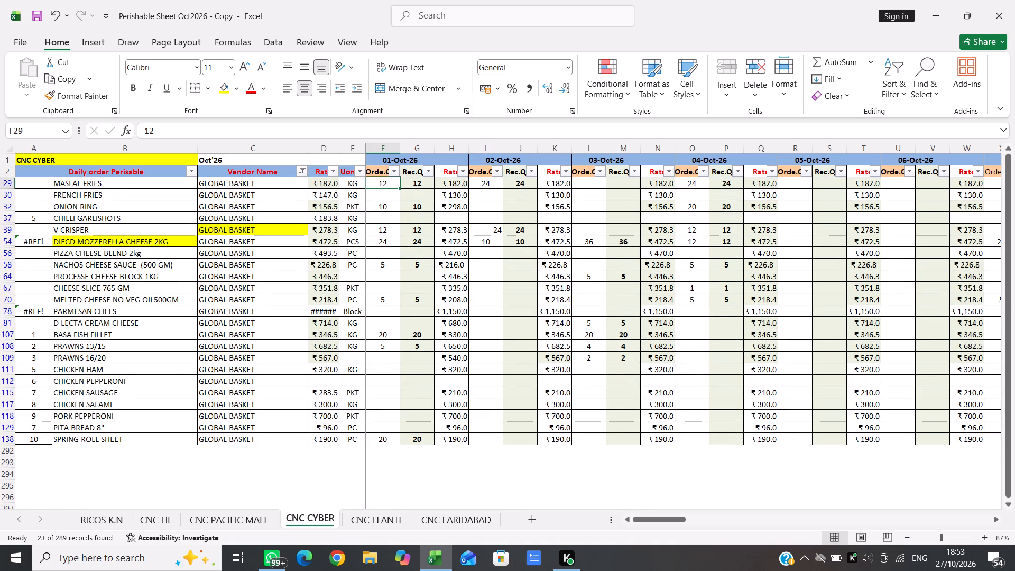
{"action": "type", "text": "24"}
{"action": "key", "text": "Right"}
{"action": "type", "text": "24"}
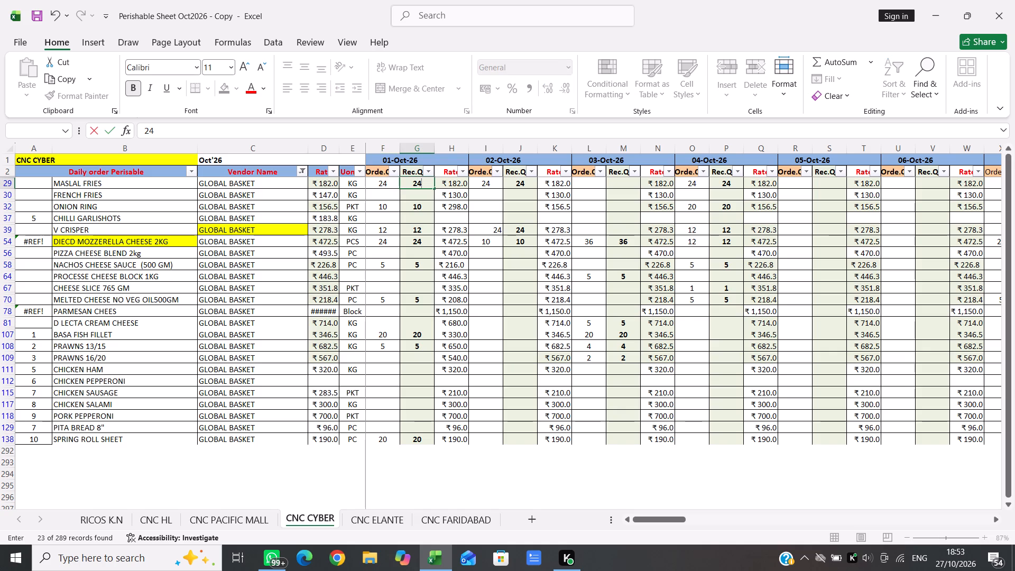
{"action": "key", "text": "Down"}
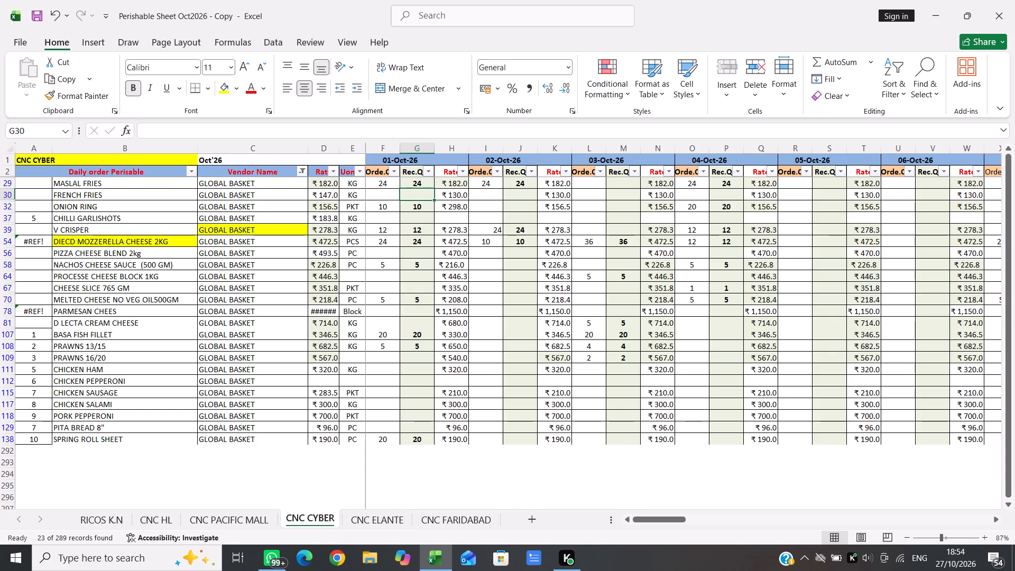
Copy the ONION RING base rate of ₹156.5 into its 01-Oct-26 rate.
{"action": "left_click", "coordinate": [389, 228]}
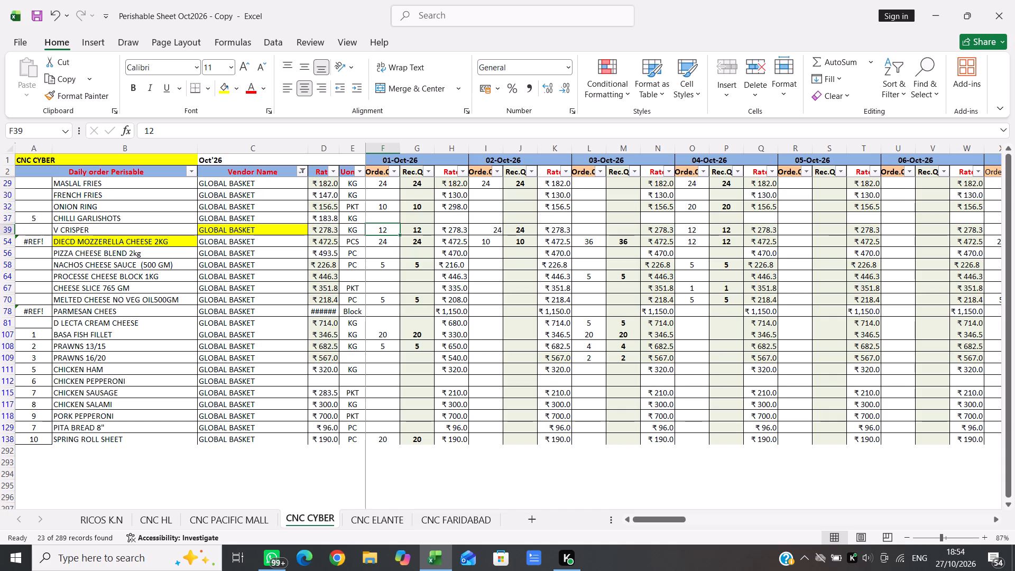
{"action": "scroll", "coordinate": [431, 257], "scroll_direction": "up", "scroll_amount": 1}
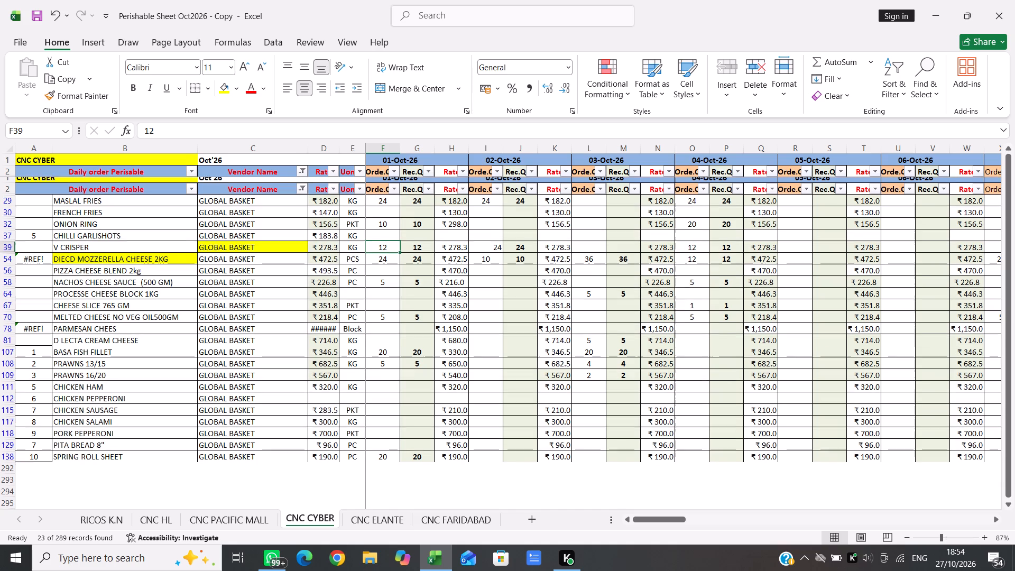
{"action": "scroll", "coordinate": [431, 257], "scroll_direction": "up", "scroll_amount": 2}
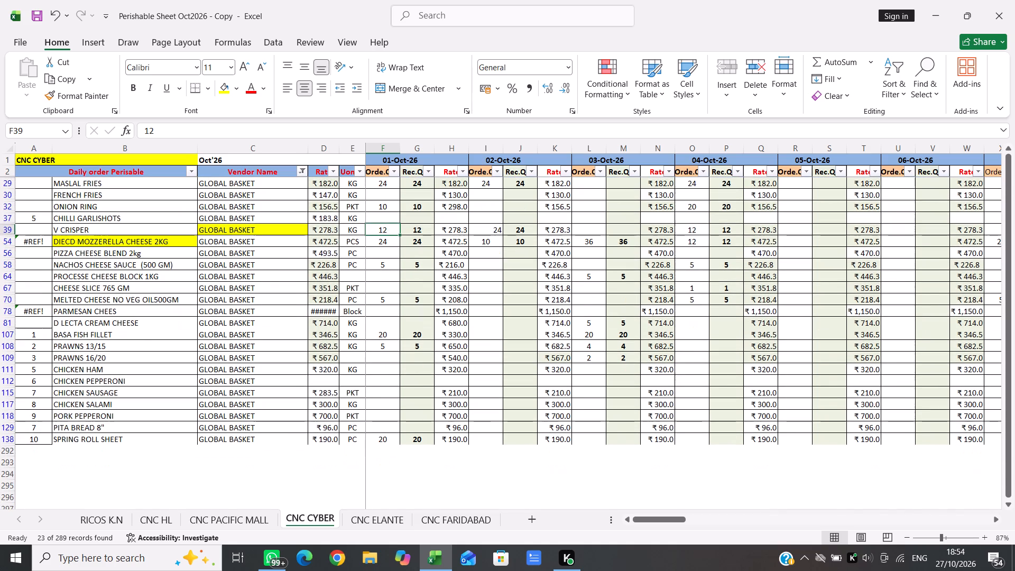
{"action": "left_click", "coordinate": [383, 209]}
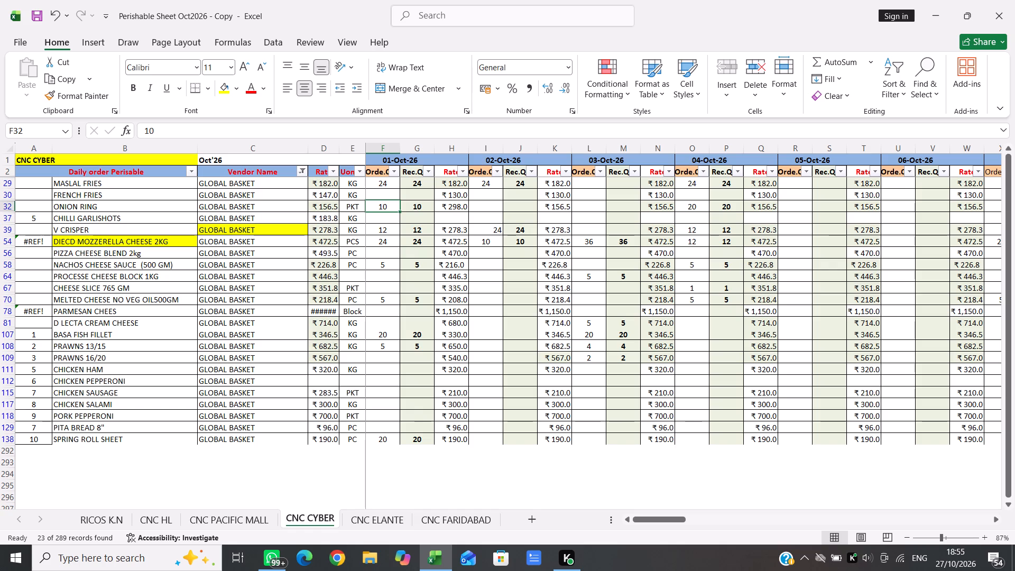
{"action": "left_click", "coordinate": [417, 205]}
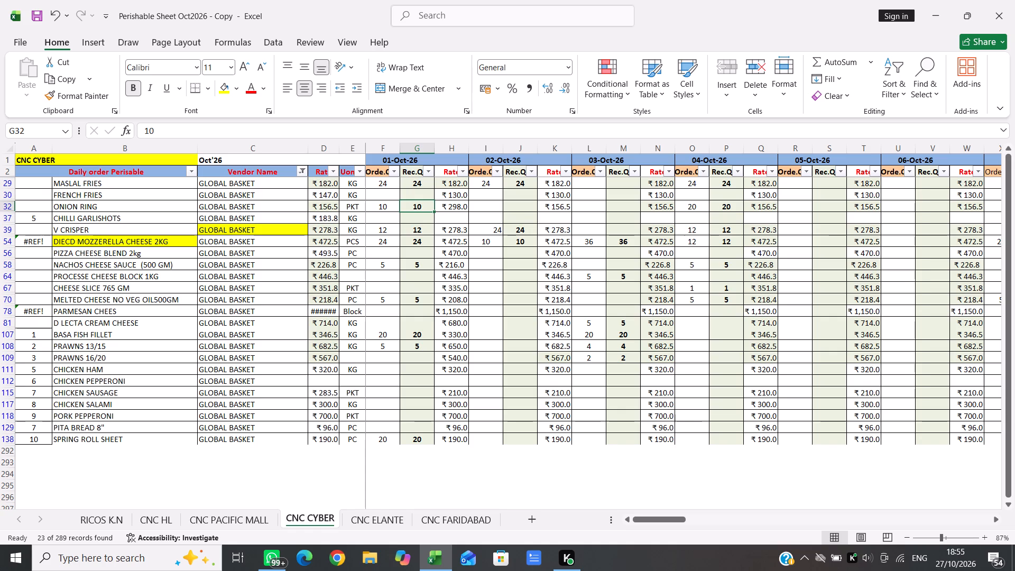
{"action": "left_click", "coordinate": [332, 208]}
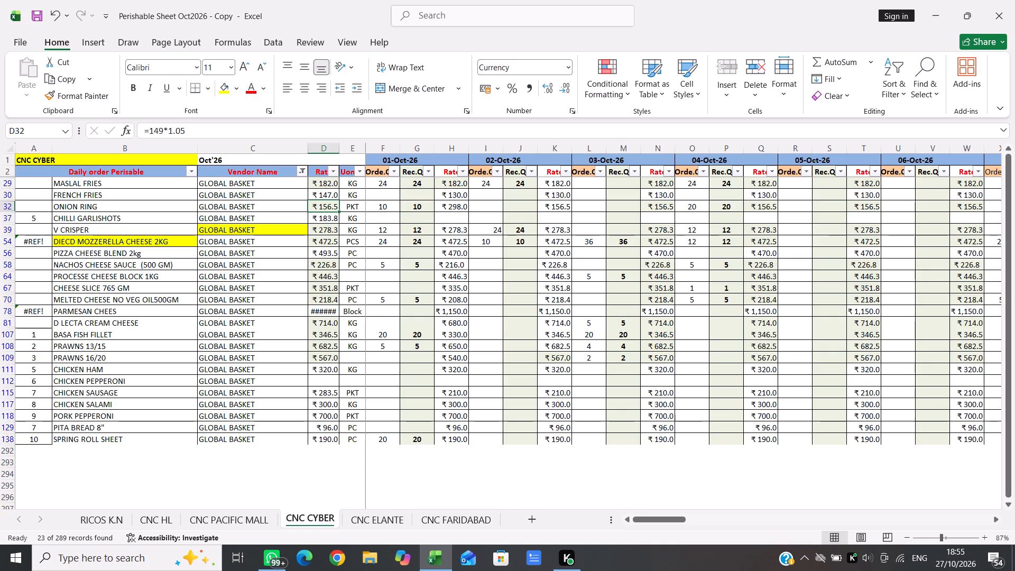
{"action": "key", "text": "ctrl+c"}
{"action": "left_click", "coordinate": [457, 208]}
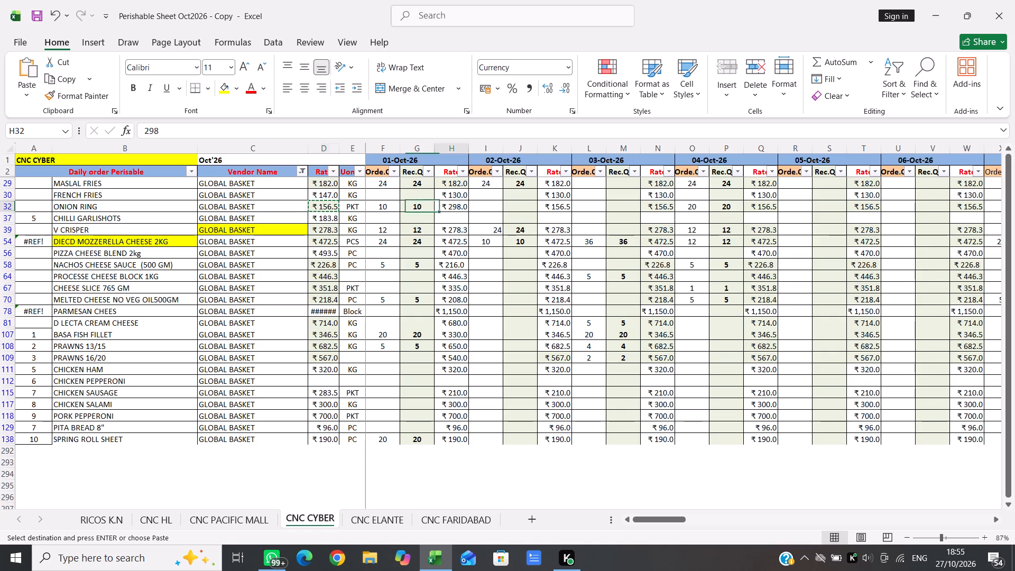
{"action": "key", "text": "Return"}
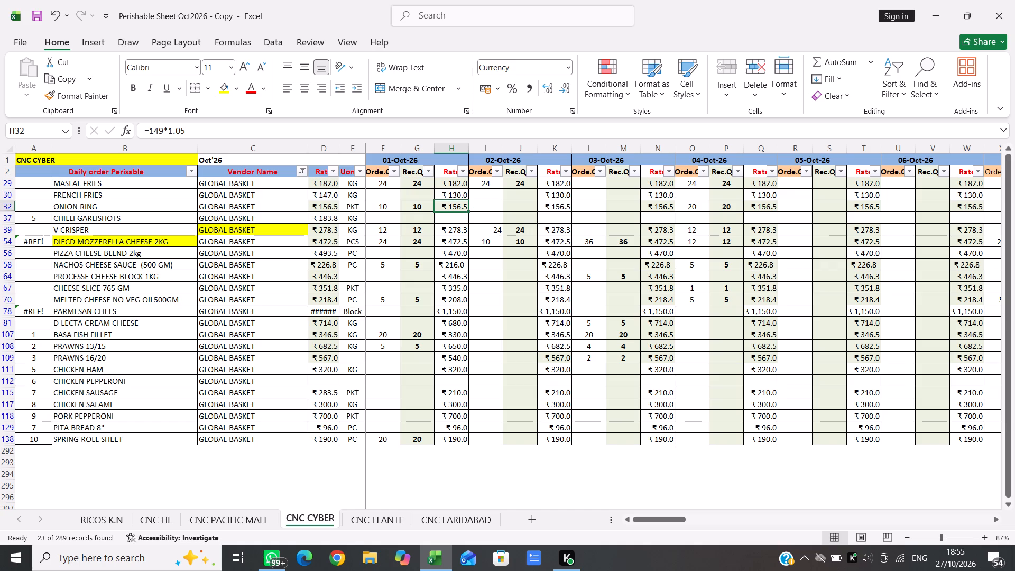
Set the ONION RING quantities for 01-Oct-26 to 20 ordered and 20 received.
{"action": "left_click", "coordinate": [379, 205]}
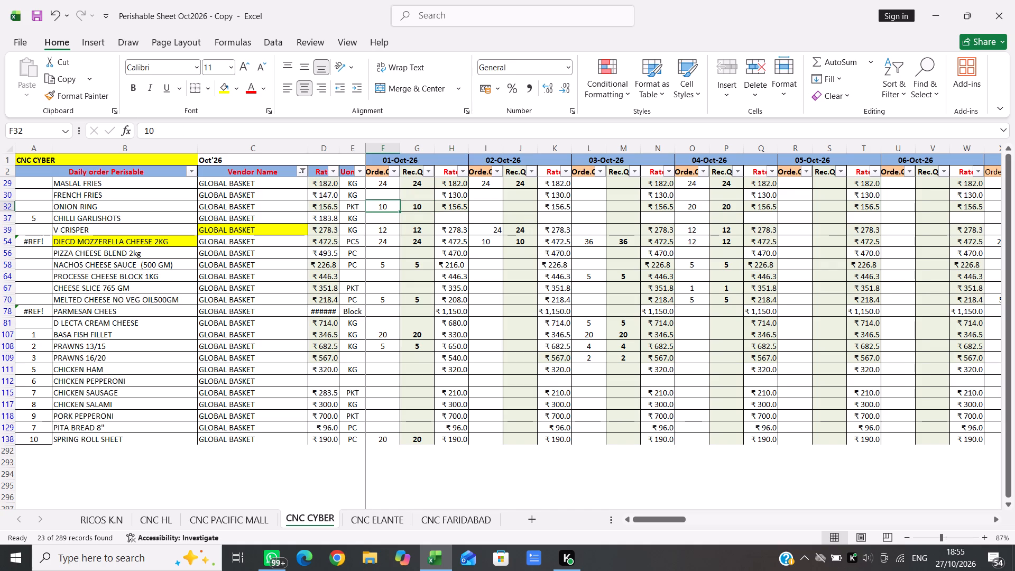
{"action": "type", "text": "20"}
{"action": "key", "text": "Right"}
{"action": "type", "text": "20"}
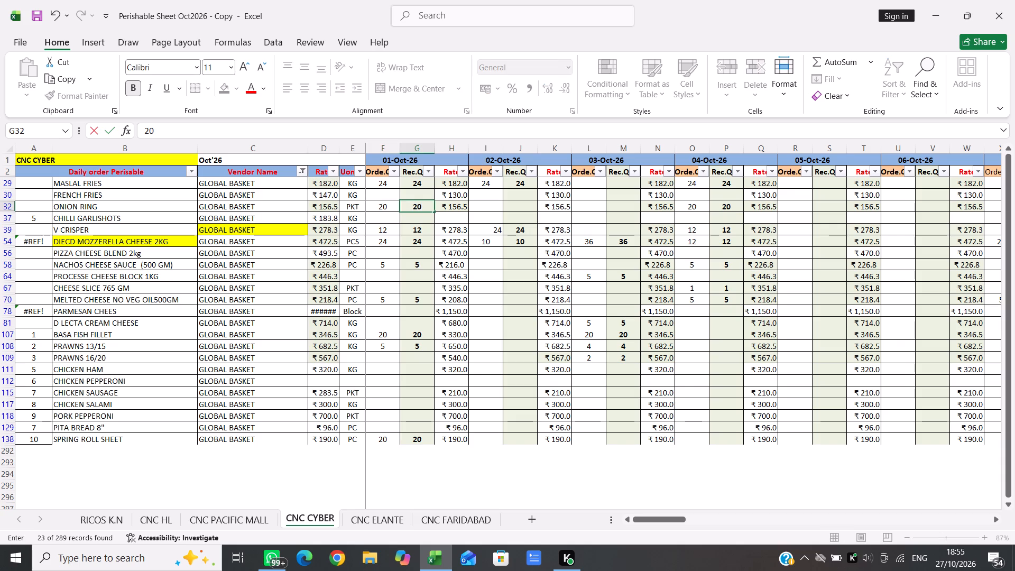